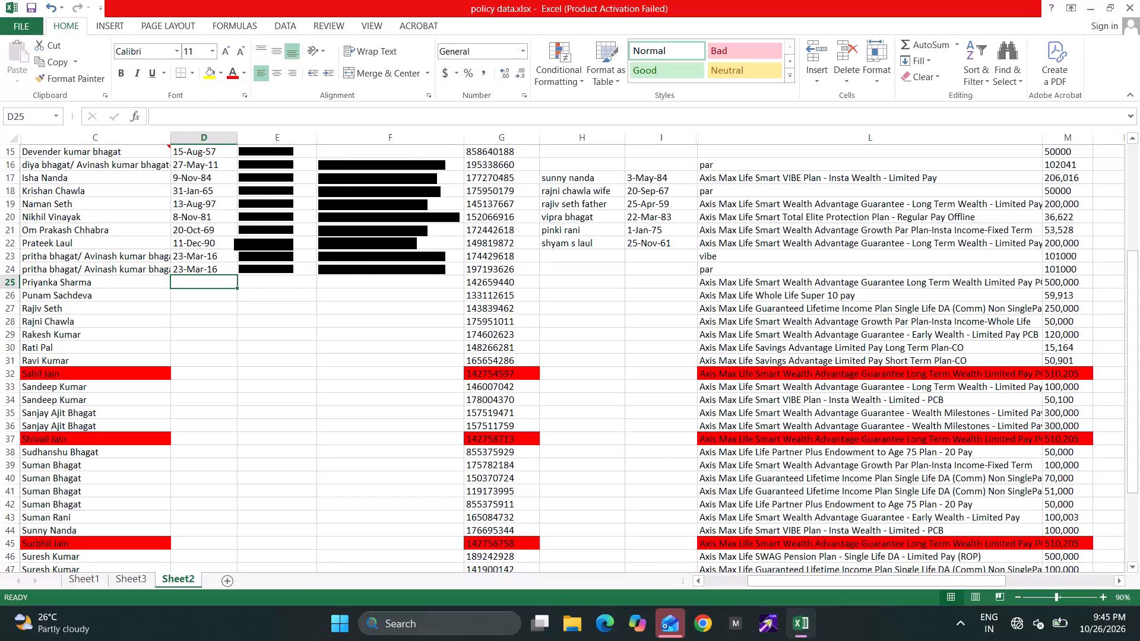
# Look through the policyholder names in column C of Sheet2 from row 25 to the end of the list.
pyautogui.press('Left')
pyautogui.press('Left')
pyautogui.press('Left')
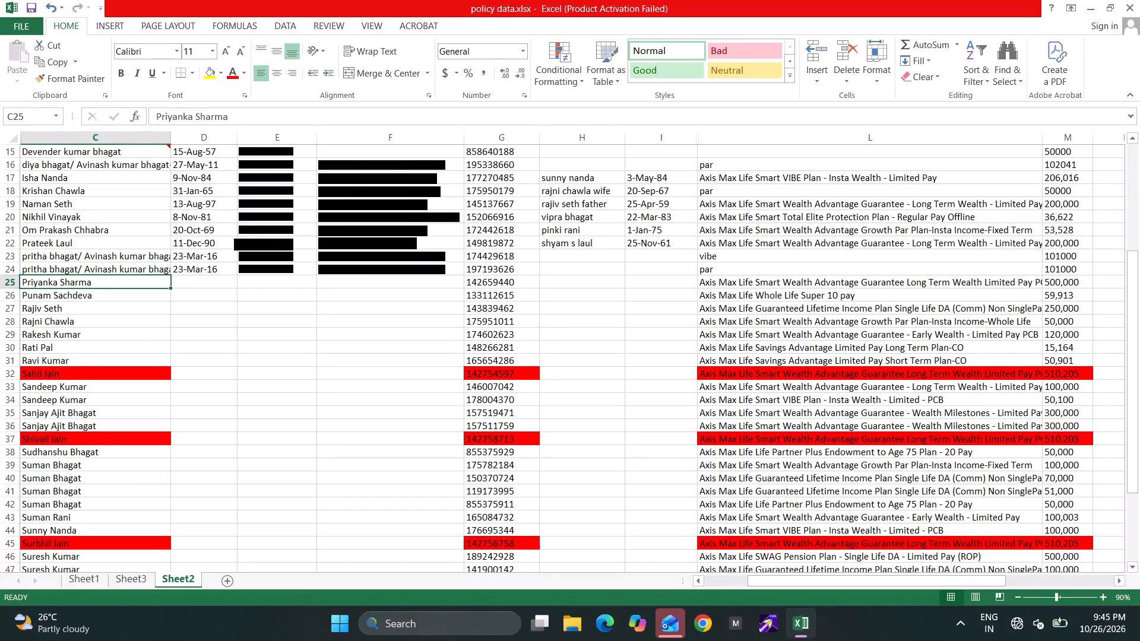
pyautogui.press('Down')
pyautogui.press('Down')
pyautogui.press('Down')
pyautogui.press('Down')
pyautogui.press('Down')
pyautogui.press('Down')
pyautogui.press('Down')
pyautogui.press('Down')
pyautogui.press('Down')
pyautogui.press('Down')
pyautogui.press('Down')
pyautogui.press('Down')
pyautogui.press('Down')
pyautogui.press('Down')
pyautogui.press('Down')
pyautogui.press('Down')
pyautogui.press('Down')
pyautogui.press('Down')
pyautogui.press('Down')
pyautogui.press('Down')
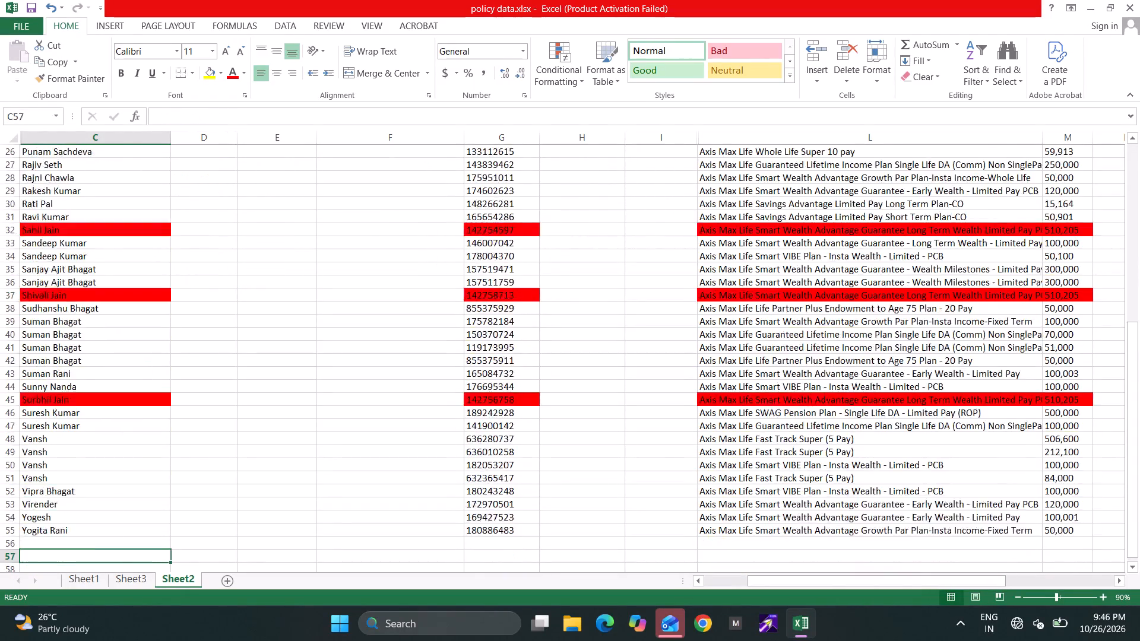
# Review the names in column C from the end of the list back up to row 48.
pyautogui.press('Up')
pyautogui.press('Up')
pyautogui.press('Up')
pyautogui.press('Up')
pyautogui.press('Up')
pyautogui.press('Up')
pyautogui.press('Up')
pyautogui.press('Up')
pyautogui.press('Up')
pyautogui.press('Up')
pyautogui.press('Up')
pyautogui.press('Up')
pyautogui.press('Up')
pyautogui.press('Up')
pyautogui.press('Up')
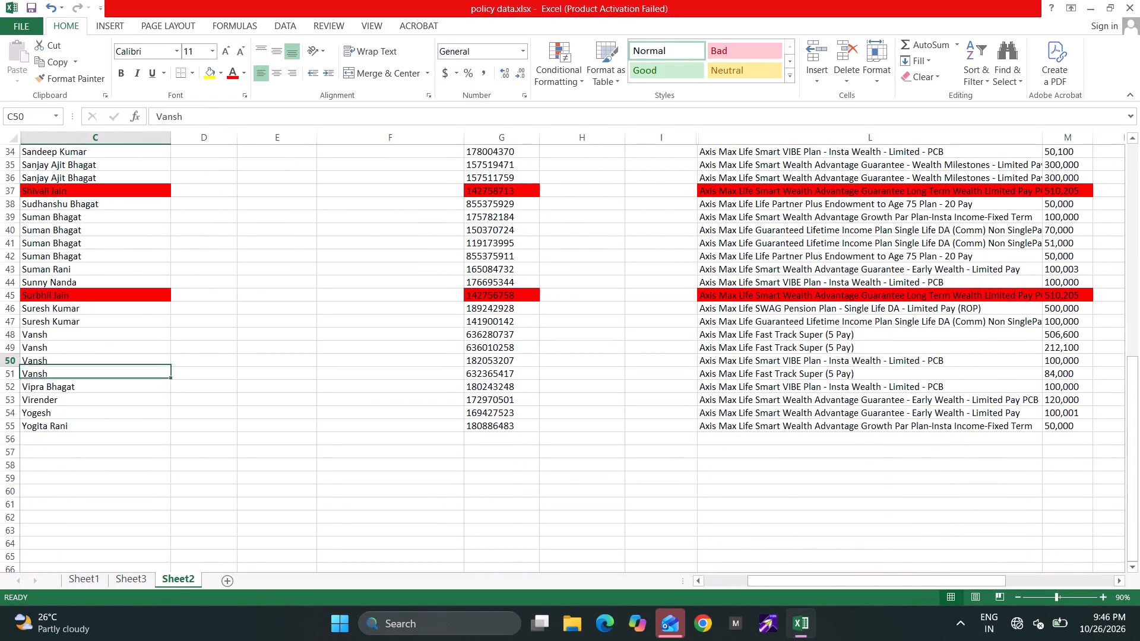
pyautogui.press('Up')
pyautogui.press('Up')
pyautogui.press('Up')
pyautogui.press('Down')
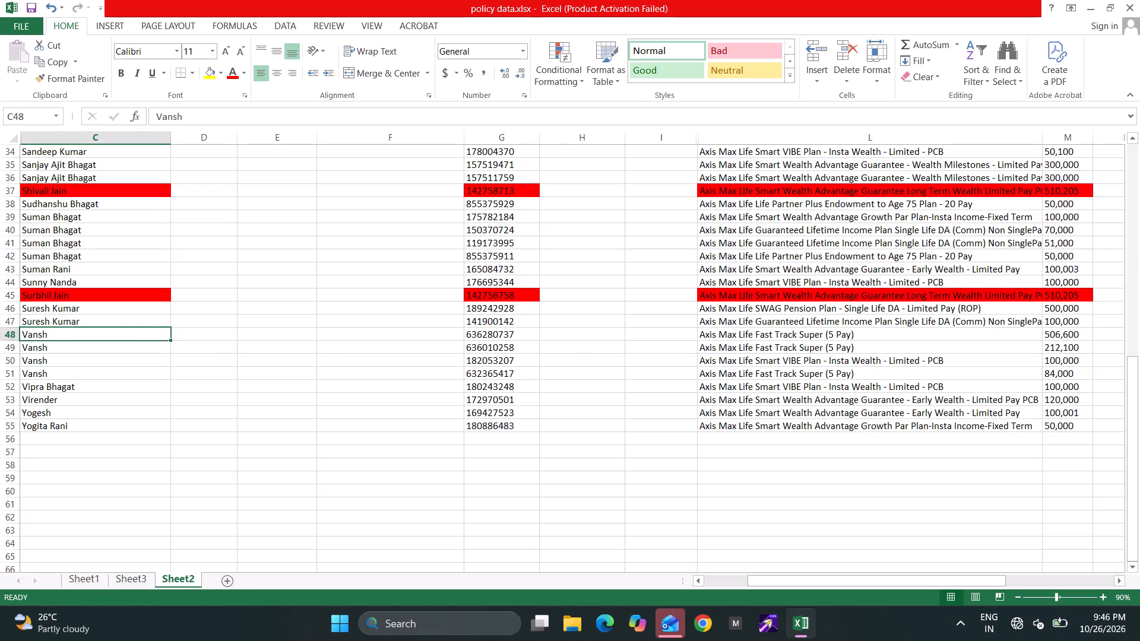
# Review the policyholder names in column C from row 48 back up to row 25.
pyautogui.press('Up')
pyautogui.press('Up')
pyautogui.press('Up')
pyautogui.press('Up')
pyautogui.press('Up')
pyautogui.press('Up')
pyautogui.press('Up')
pyautogui.press('Up')
pyautogui.press('Up')
pyautogui.press('Up')
pyautogui.press('Up')
pyautogui.press('Up')
pyautogui.press('Up')
pyautogui.press('Up')
pyautogui.press('Up')
pyautogui.press('Up')
pyautogui.press('Up')
pyautogui.press('Up')
pyautogui.press('Up')
pyautogui.press('Up')
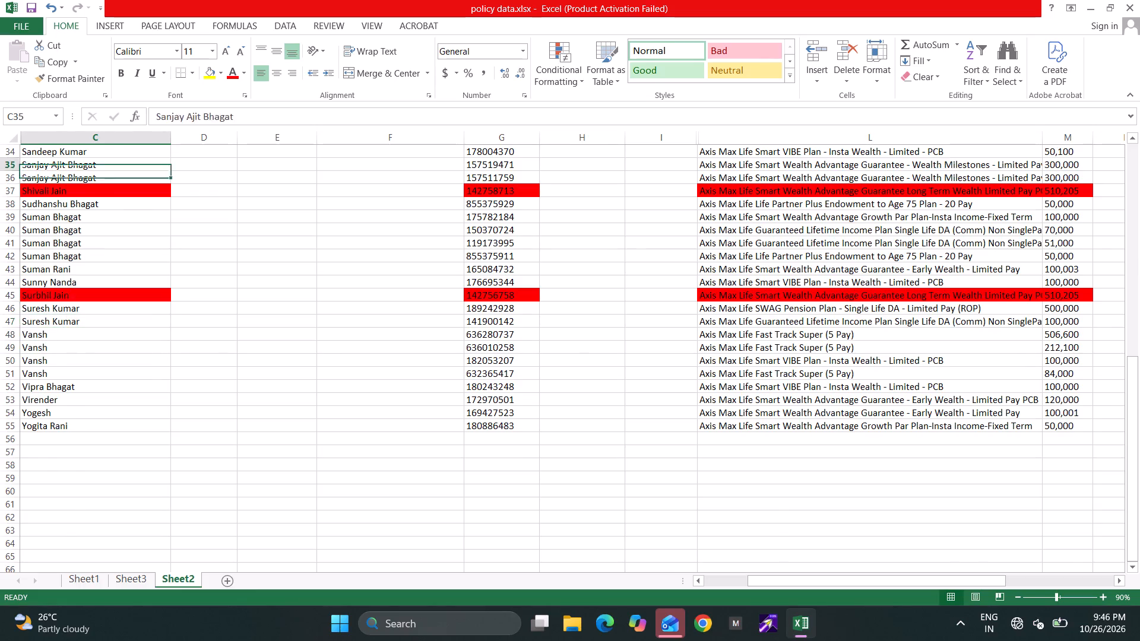
pyautogui.press('Down')
pyautogui.press('Down')
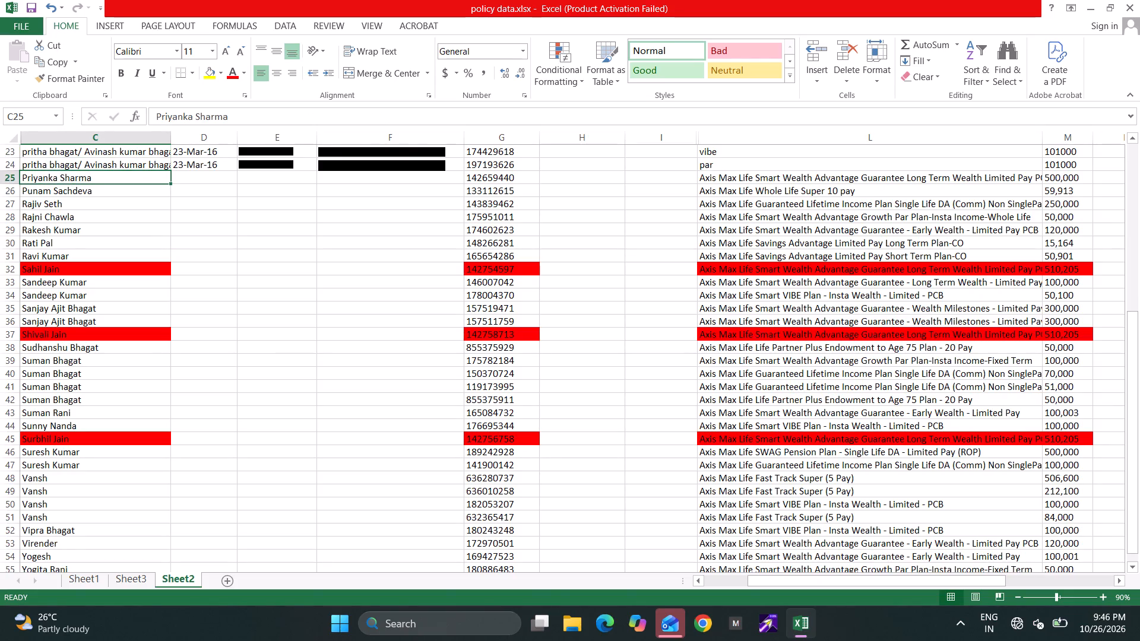
# Check the policyholder names in column C again from row 25 down to row 48.
pyautogui.press('Down')
pyautogui.press('Down')
pyautogui.press('Down')
pyautogui.press('Down')
pyautogui.press('Down')
pyautogui.press('Down')
pyautogui.press('Down')
pyautogui.press('Down')
pyautogui.press('Down')
pyautogui.press('Down')
pyautogui.press('Down')
pyautogui.press('Down')
pyautogui.press('Down')
pyautogui.press('Down')
pyautogui.press('Down')
pyautogui.press('Down')
pyautogui.press('Down')
pyautogui.press('Down')
pyautogui.press('Down')
pyautogui.press('Down')
pyautogui.press('Down')
pyautogui.press('Down')
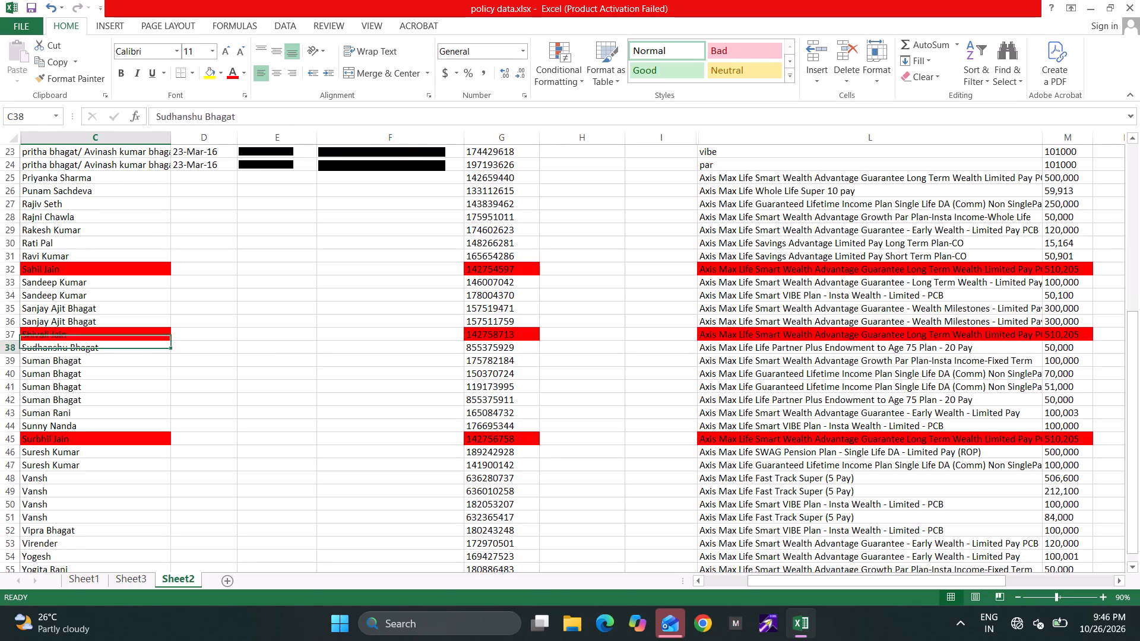
pyautogui.press('Down')
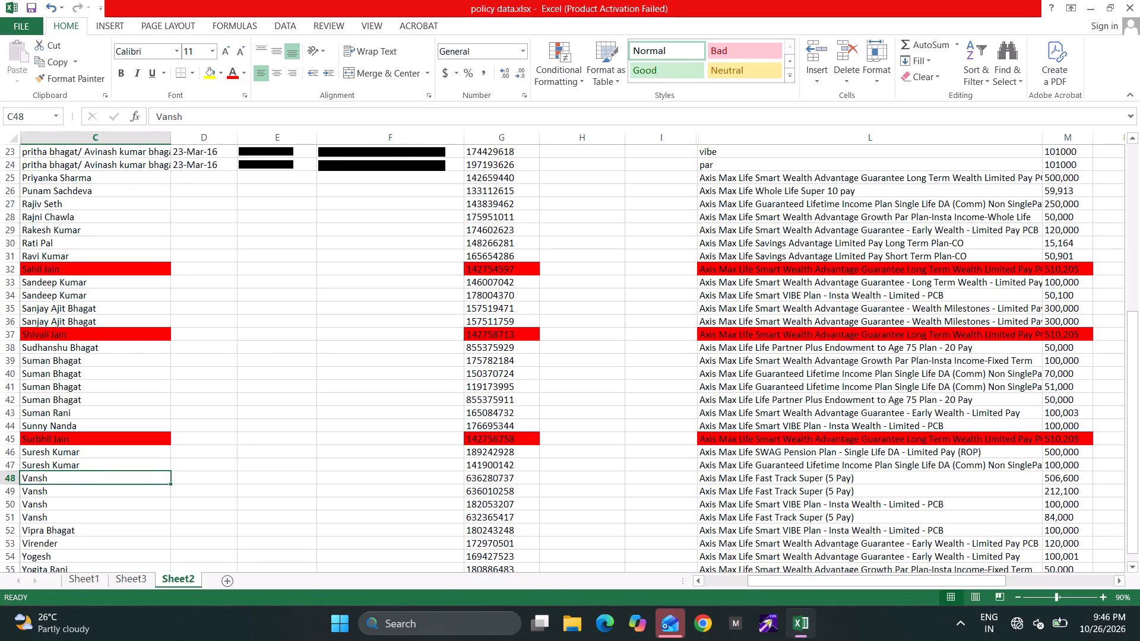
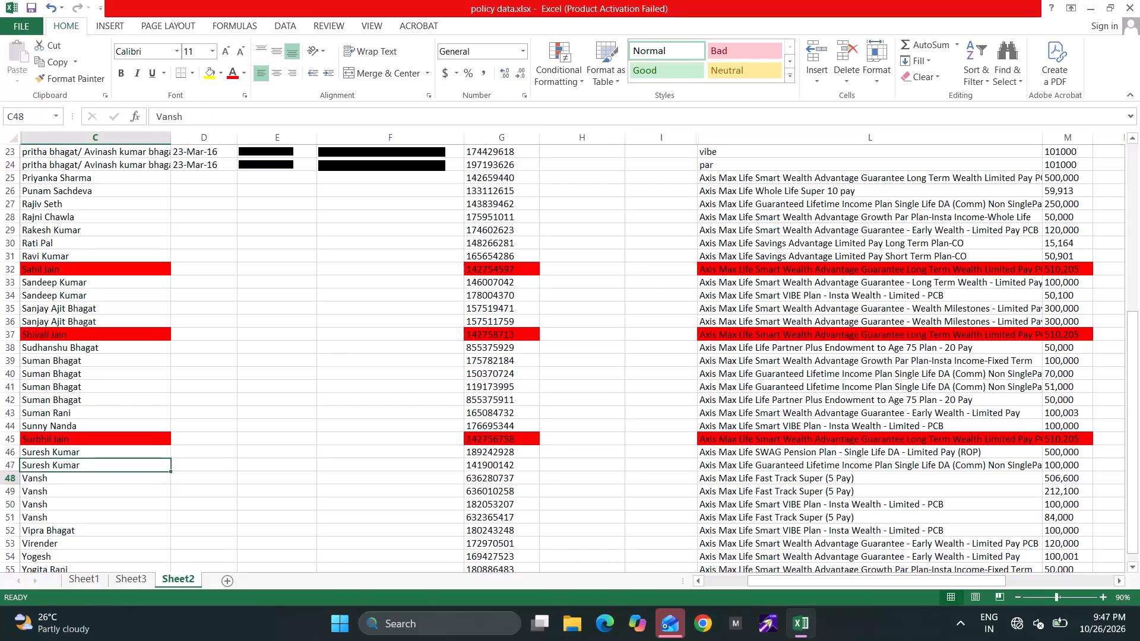
# Check the policy numbers in column G for rows 48 to 50 and the detail columns beside them.
pyautogui.press('Right')
pyautogui.press('Right')
pyautogui.press('Right')
pyautogui.press('Right')
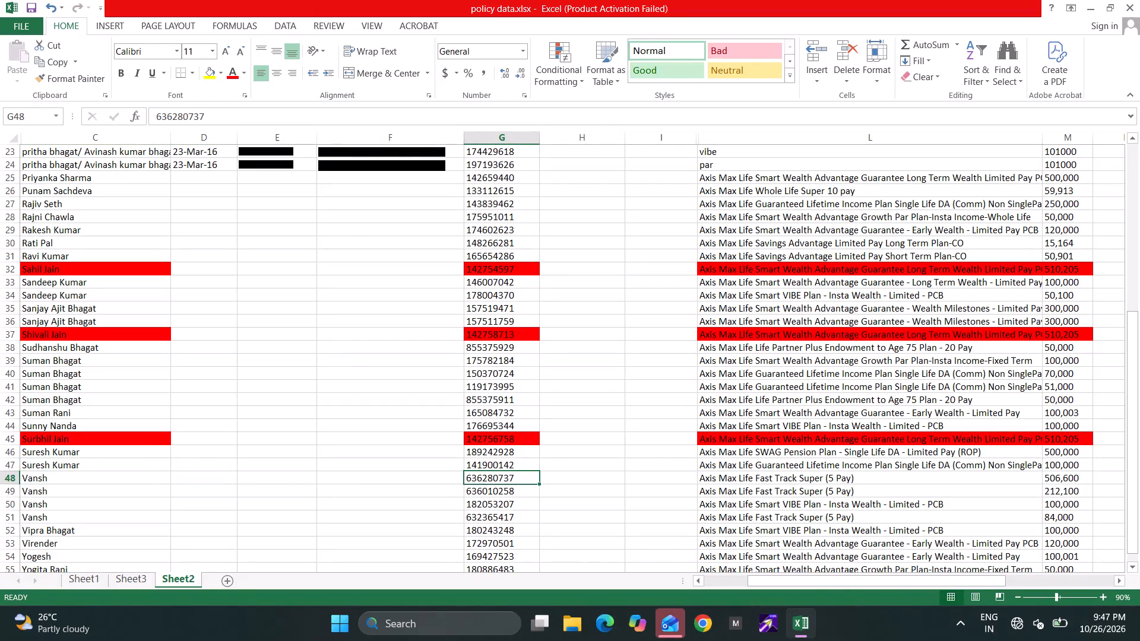
pyautogui.press('Down')
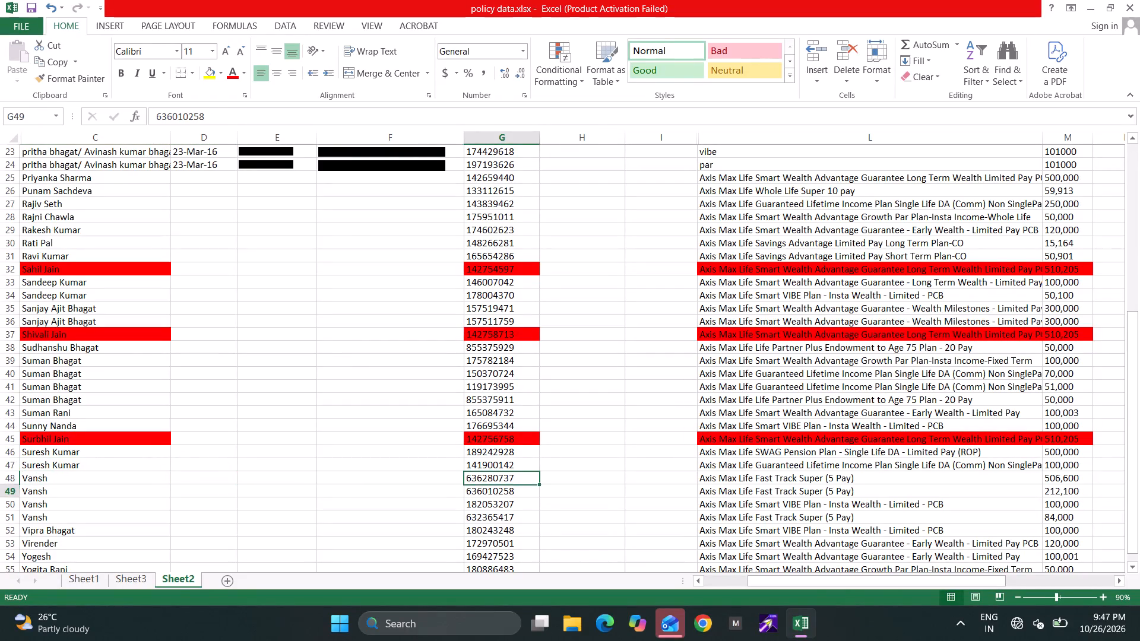
pyautogui.press('Down')
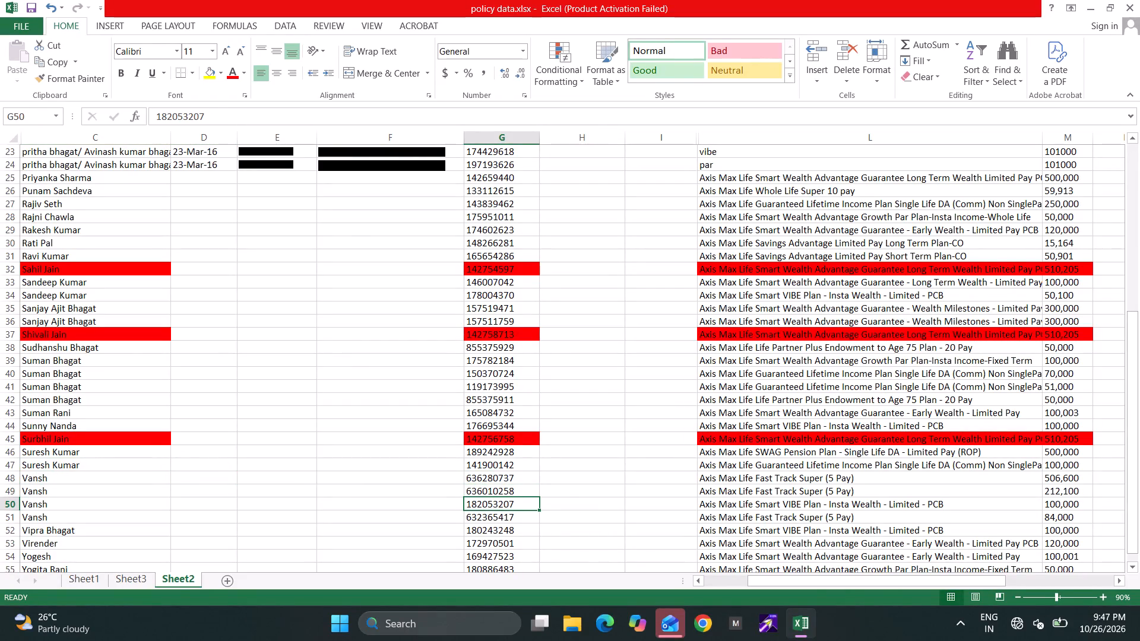
pyautogui.press('Left')
pyautogui.press('Left')
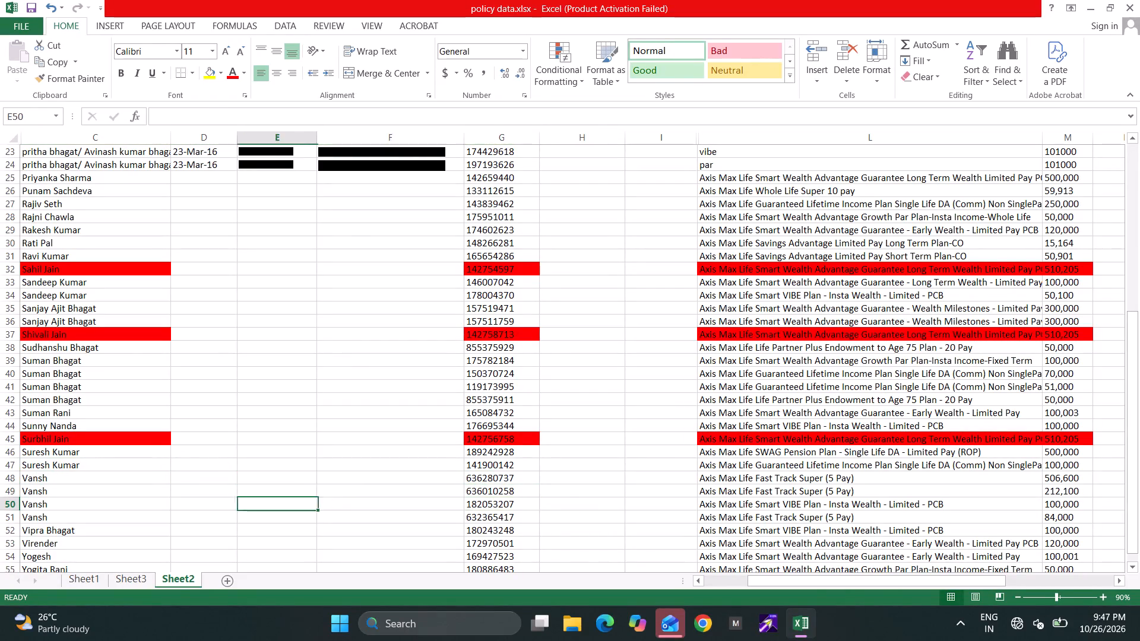
pyautogui.press('Left')
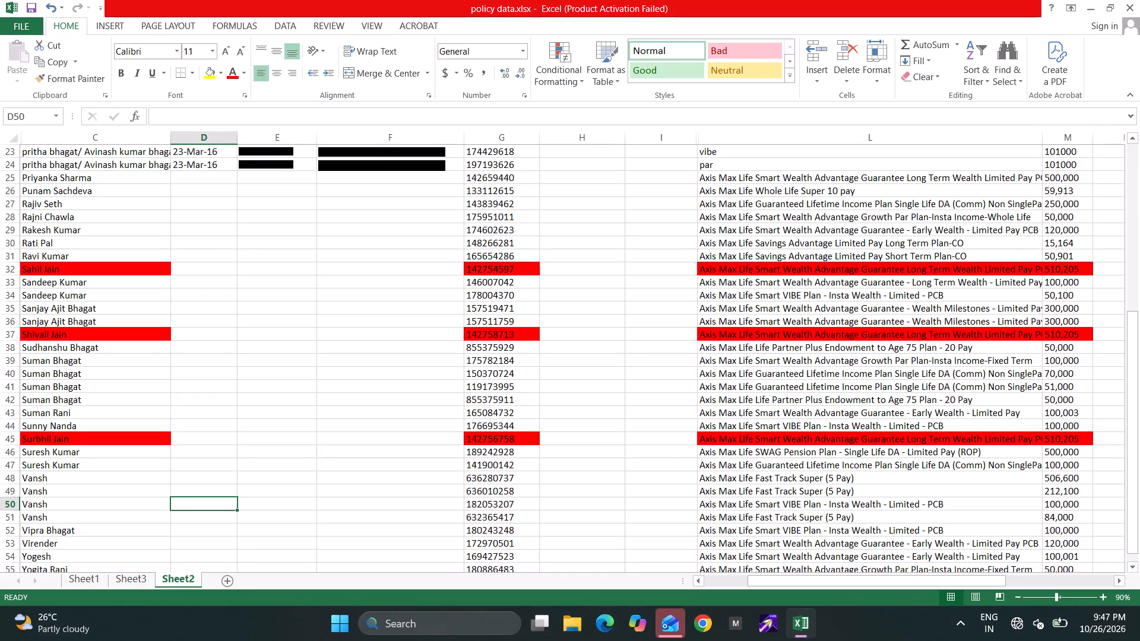
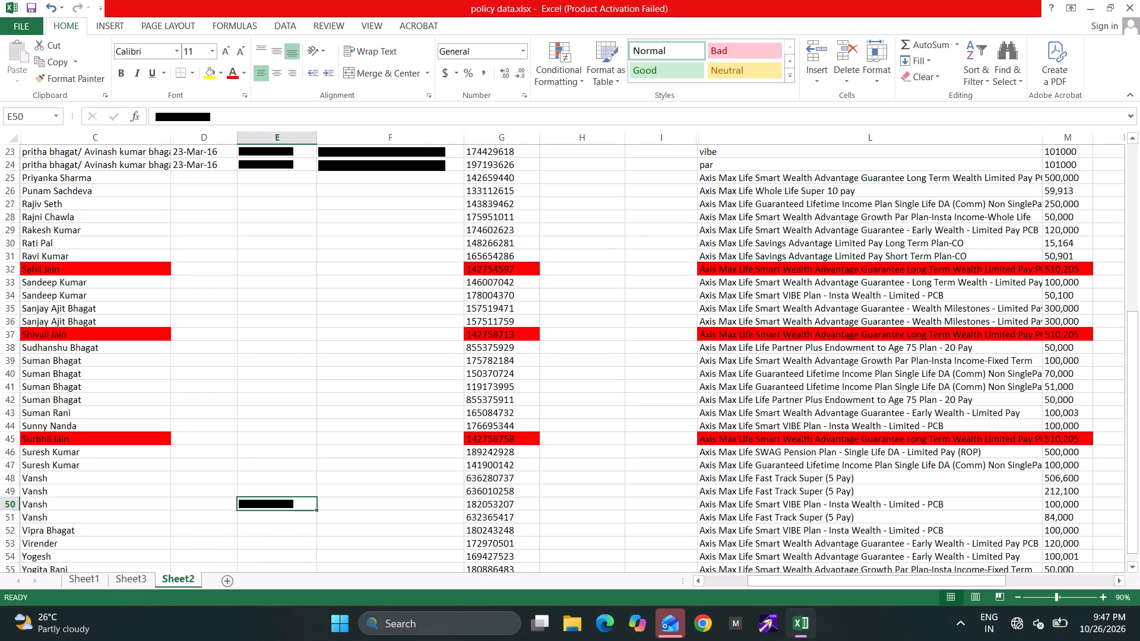
# Enter the policyholder's date of birth in cell D50 and replace the entry in cell E50 with 1.
pyautogui.press('Left')
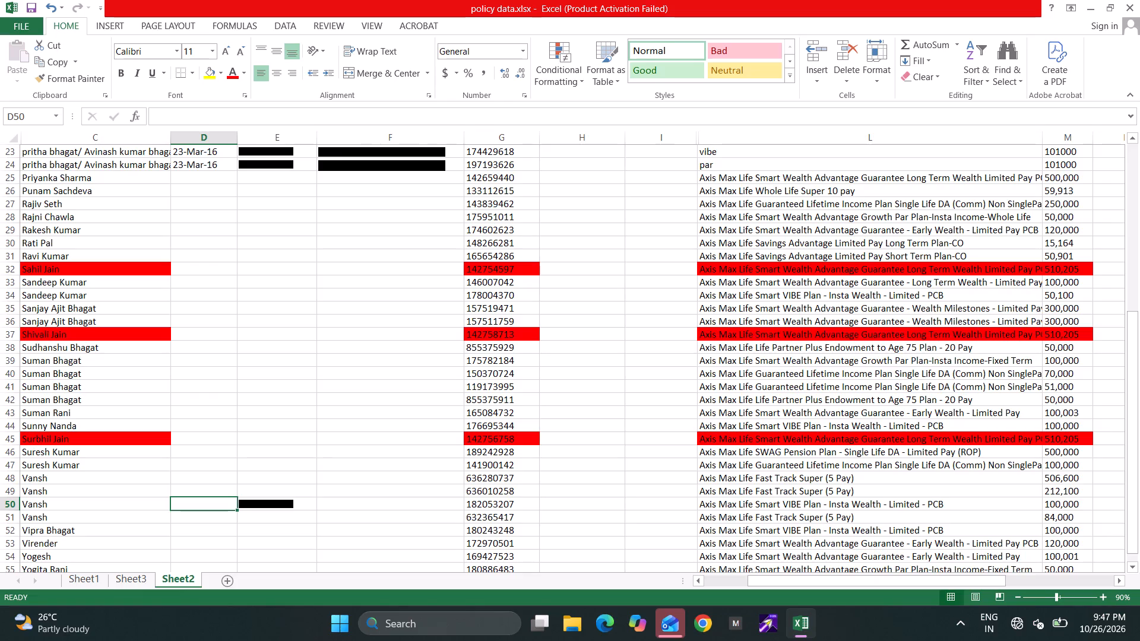
pyautogui.write('16 j')
pyautogui.write('an')
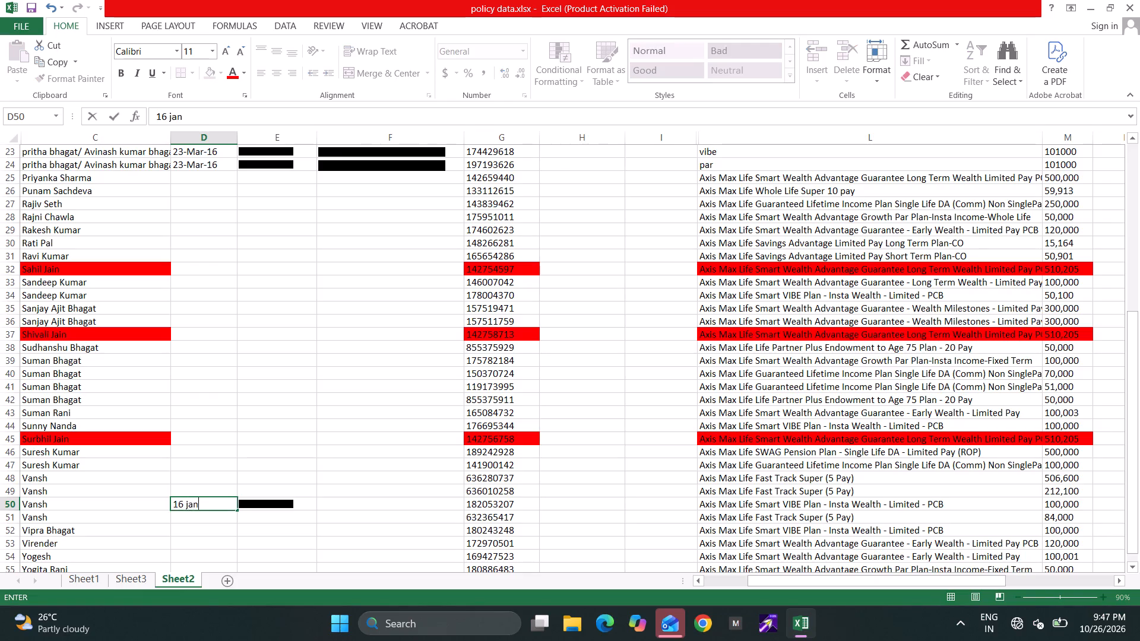
pyautogui.press('space')
pyautogui.write('1998')
pyautogui.press('1')
pyautogui.press('Tab')
pyautogui.press('Tab')
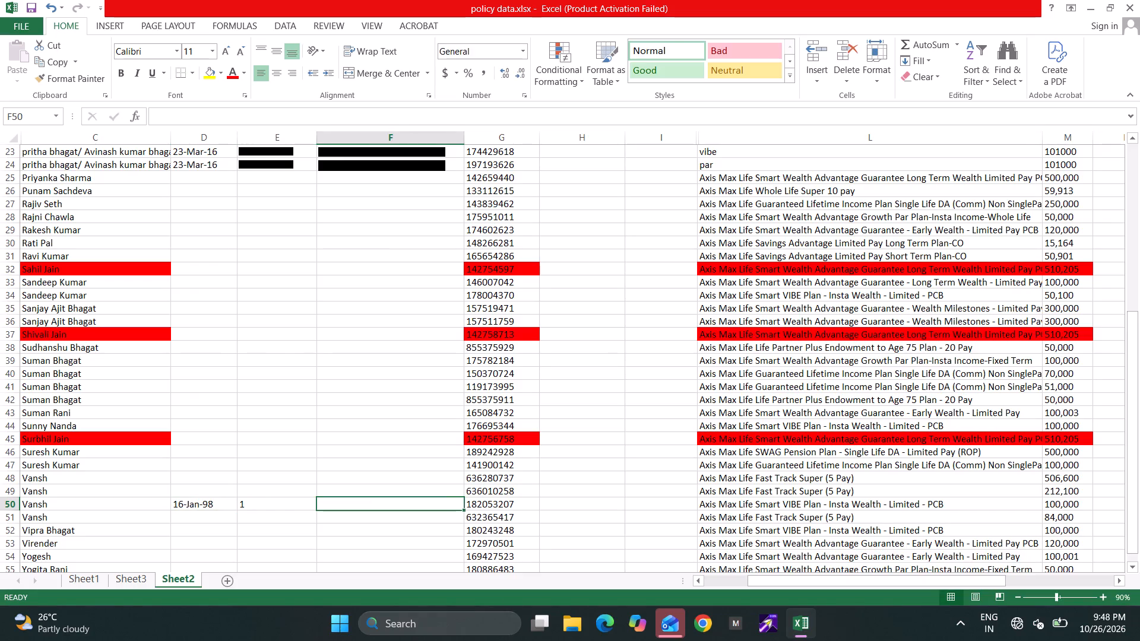
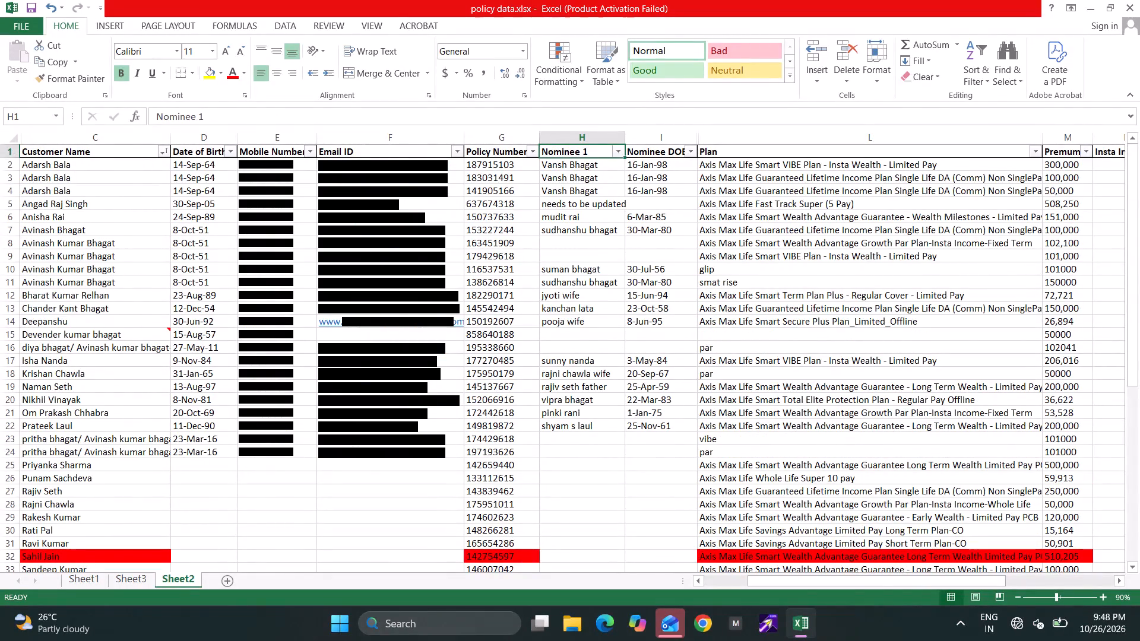
# Freeze the panes below row 1 so the column headers remain in view while scrolling Sheet2.
pyautogui.click(12, 164)
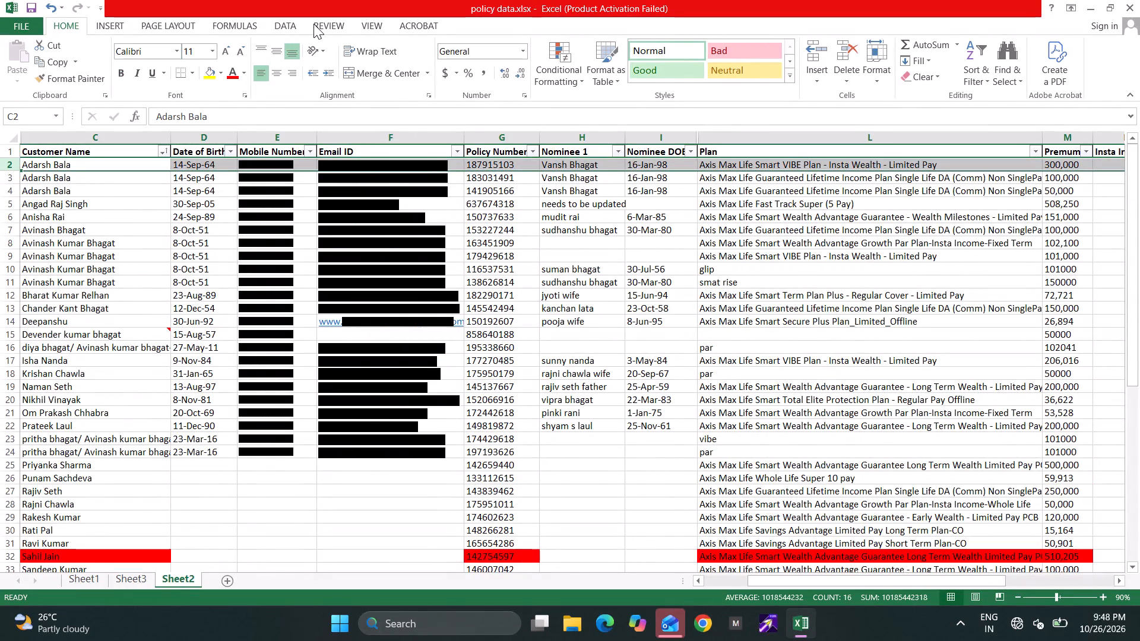
pyautogui.click(313, 24)
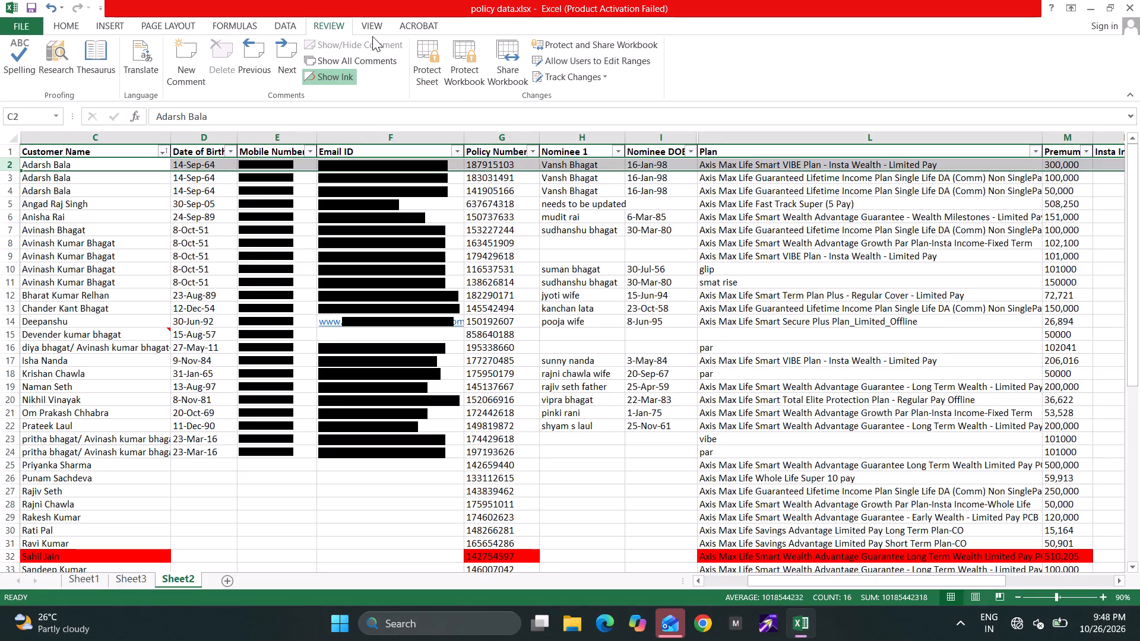
pyautogui.click(362, 29)
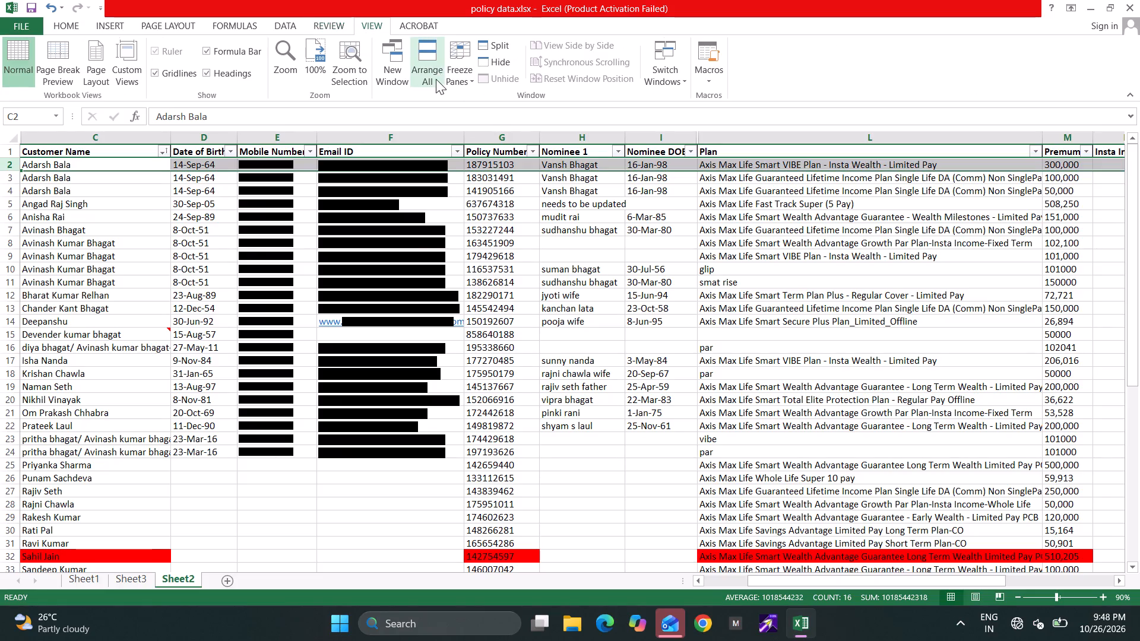
pyautogui.click(451, 80)
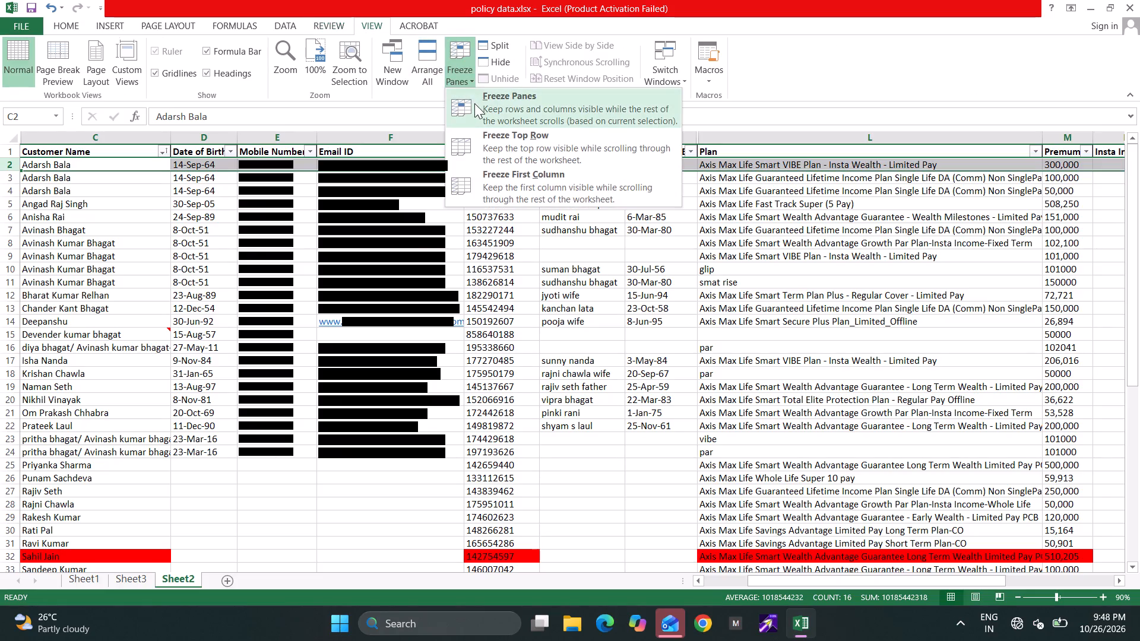
pyautogui.click(474, 103)
pyautogui.press('Down')
pyautogui.press('Down')
pyautogui.press('Down')
pyautogui.press('Down')
pyautogui.press('Down')
pyautogui.press('Down')
pyautogui.press('Down')
pyautogui.press('Down')
pyautogui.press('Down')
pyautogui.press('Down')
pyautogui.press('Down')
pyautogui.press('Down')
pyautogui.press('Down')
pyautogui.press('Down')
pyautogui.press('Down')
pyautogui.press('Down')
pyautogui.press('Down')
pyautogui.press('Down')
pyautogui.press('Down')
pyautogui.press('Down')
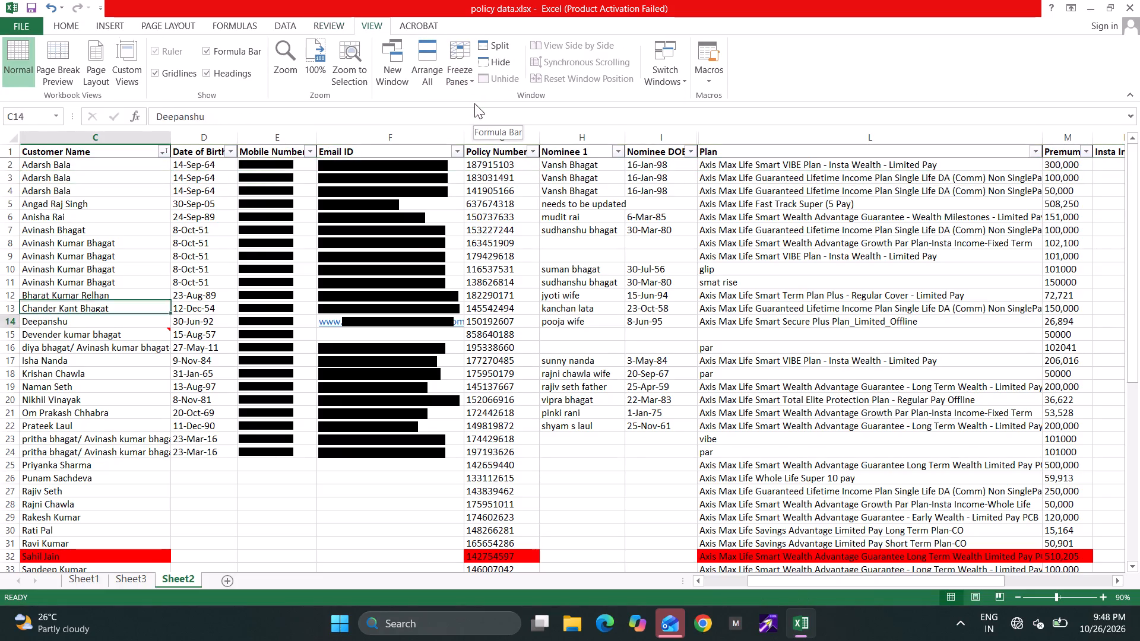
pyautogui.press('Down')
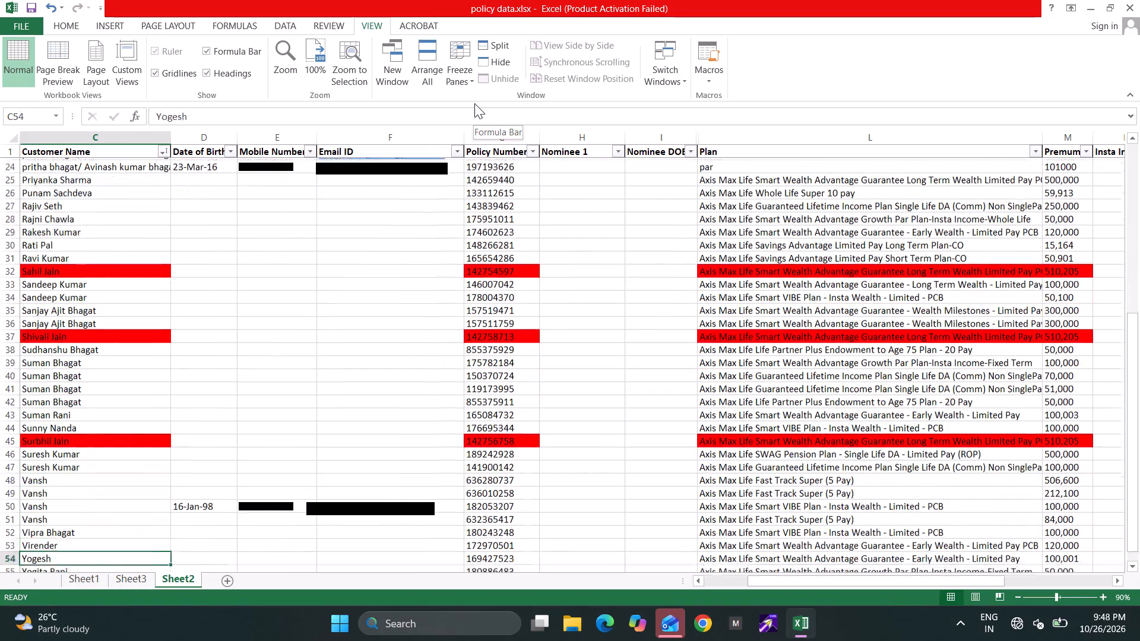
pyautogui.press('Up')
pyautogui.press('Up')
pyautogui.press('Up')
pyautogui.press('Up')
pyautogui.press('Right')
pyautogui.press('Right')
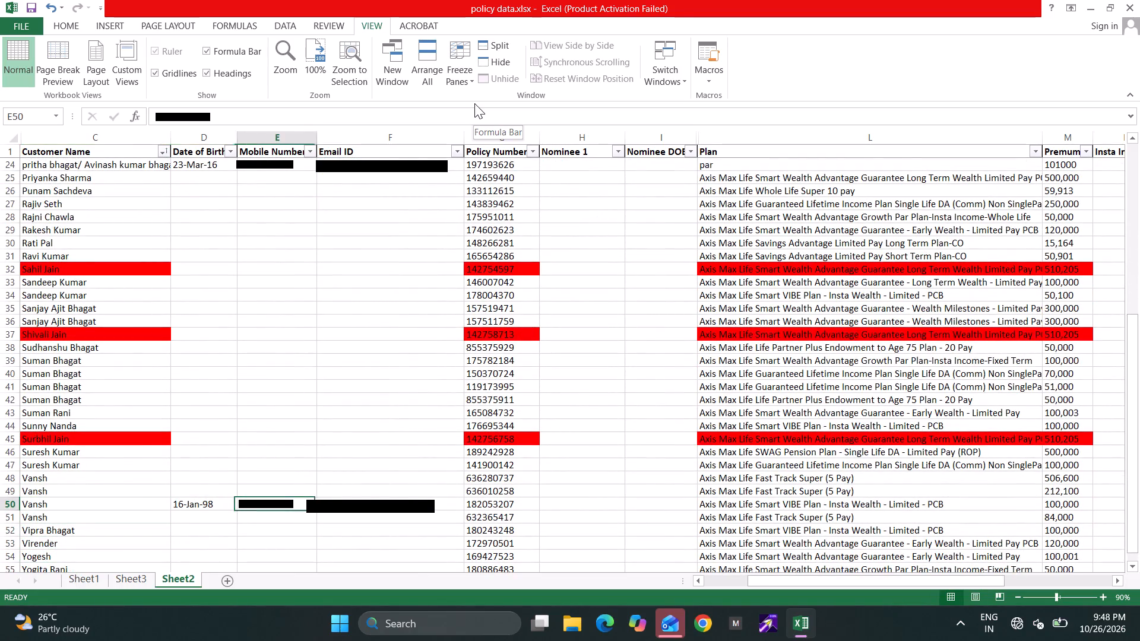
pyautogui.press('Right')
pyautogui.press('Right')
pyautogui.press('Right')
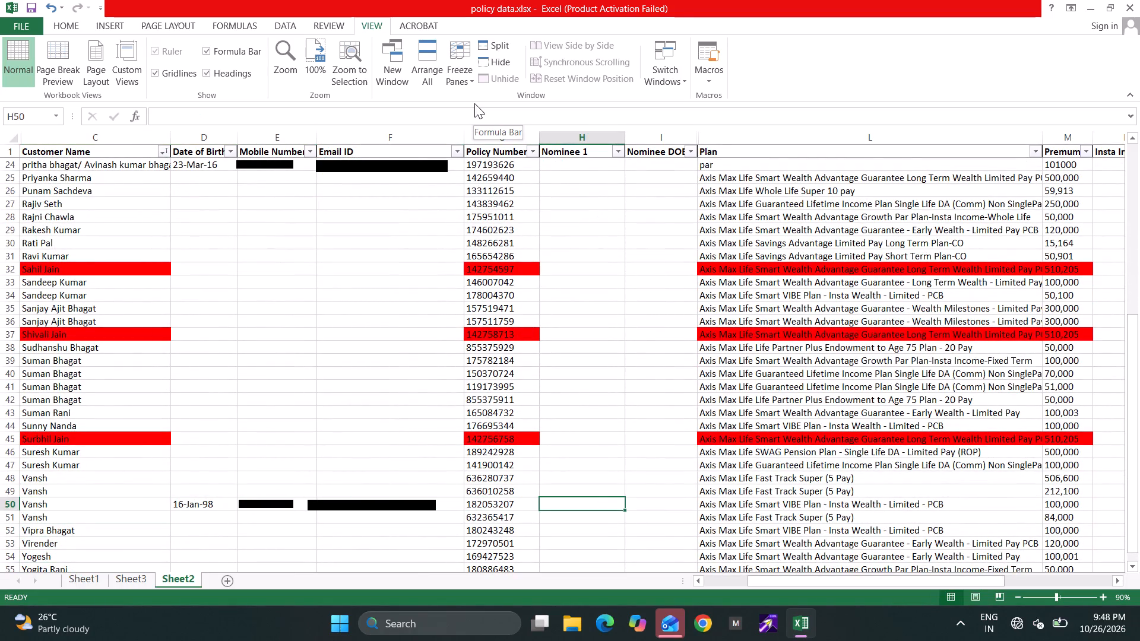
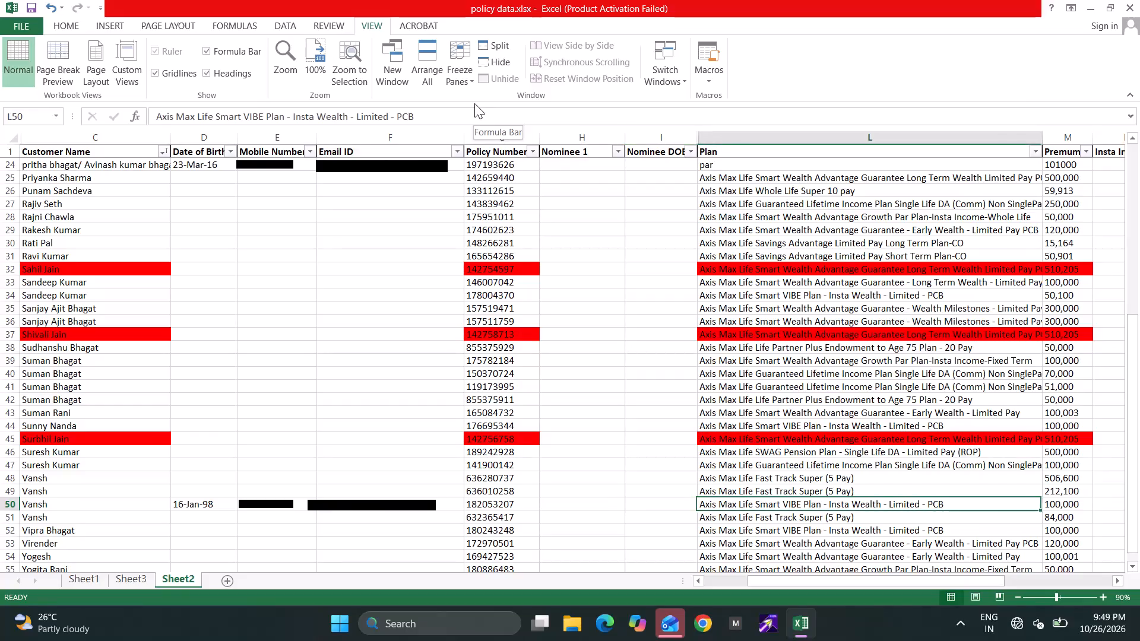
# Enter the nominee's name and date of birth in the Nominee 1 and Nominee DOB cells of row 50.
pyautogui.press('Left')
pyautogui.press('Left')
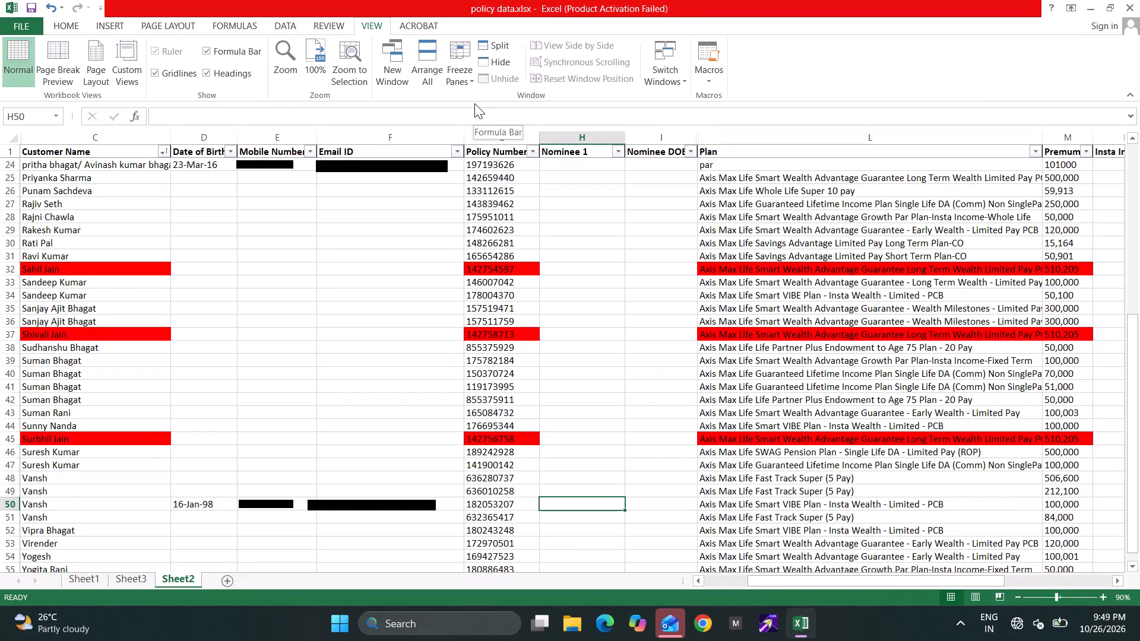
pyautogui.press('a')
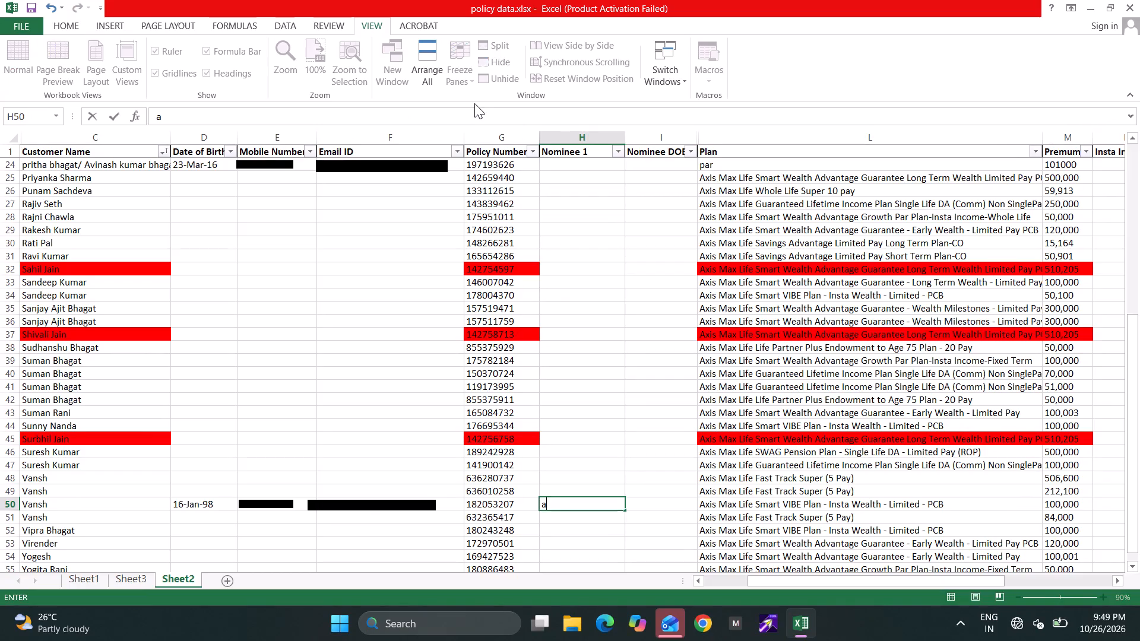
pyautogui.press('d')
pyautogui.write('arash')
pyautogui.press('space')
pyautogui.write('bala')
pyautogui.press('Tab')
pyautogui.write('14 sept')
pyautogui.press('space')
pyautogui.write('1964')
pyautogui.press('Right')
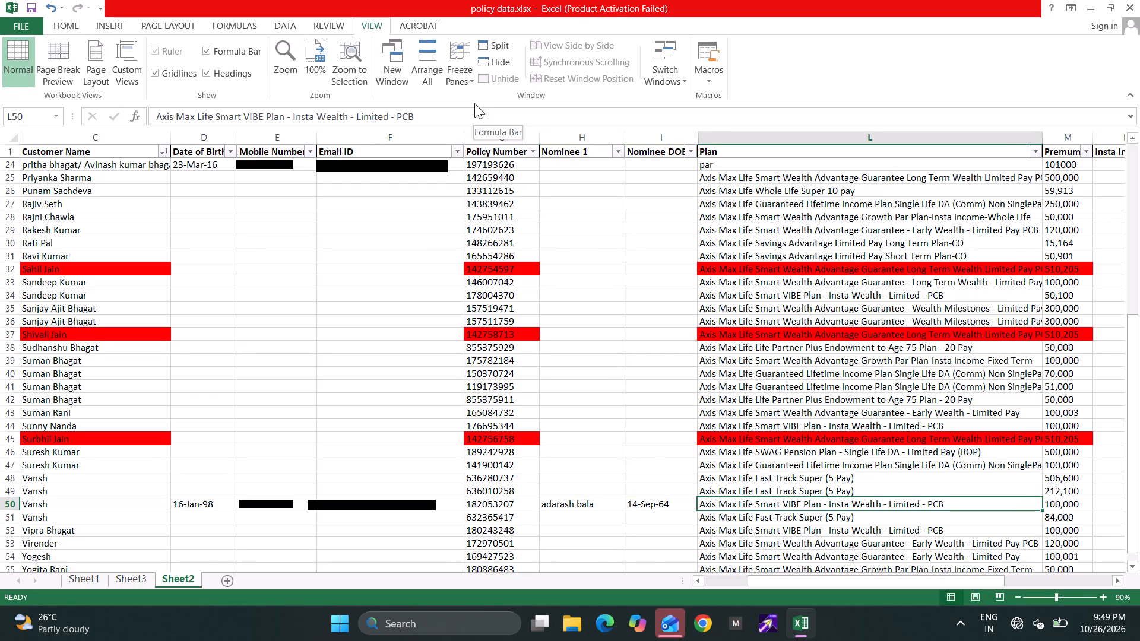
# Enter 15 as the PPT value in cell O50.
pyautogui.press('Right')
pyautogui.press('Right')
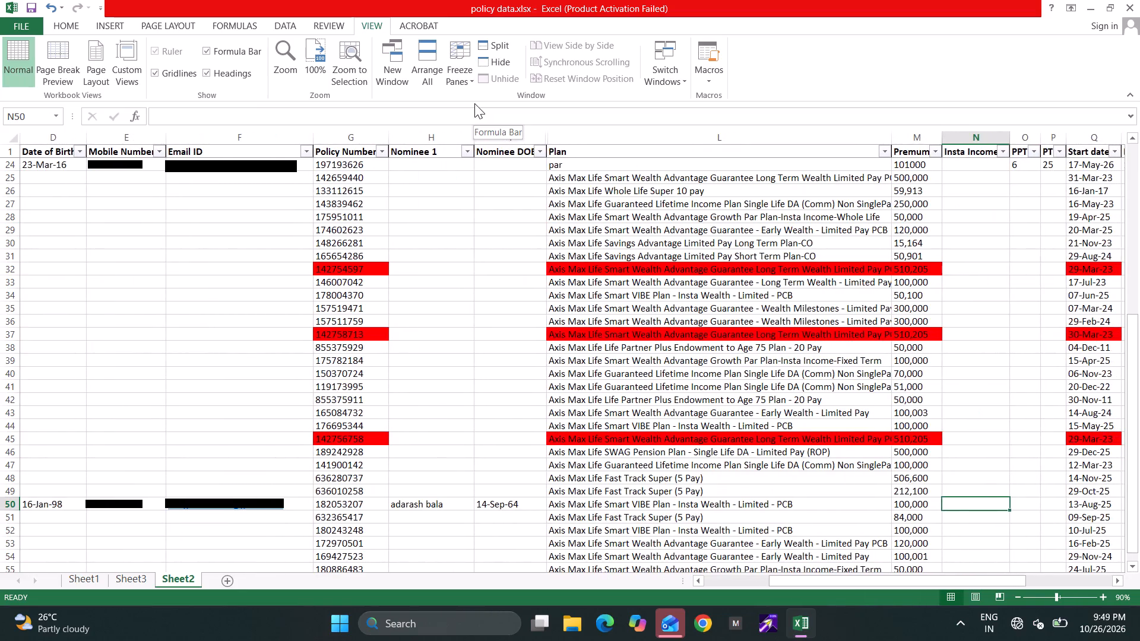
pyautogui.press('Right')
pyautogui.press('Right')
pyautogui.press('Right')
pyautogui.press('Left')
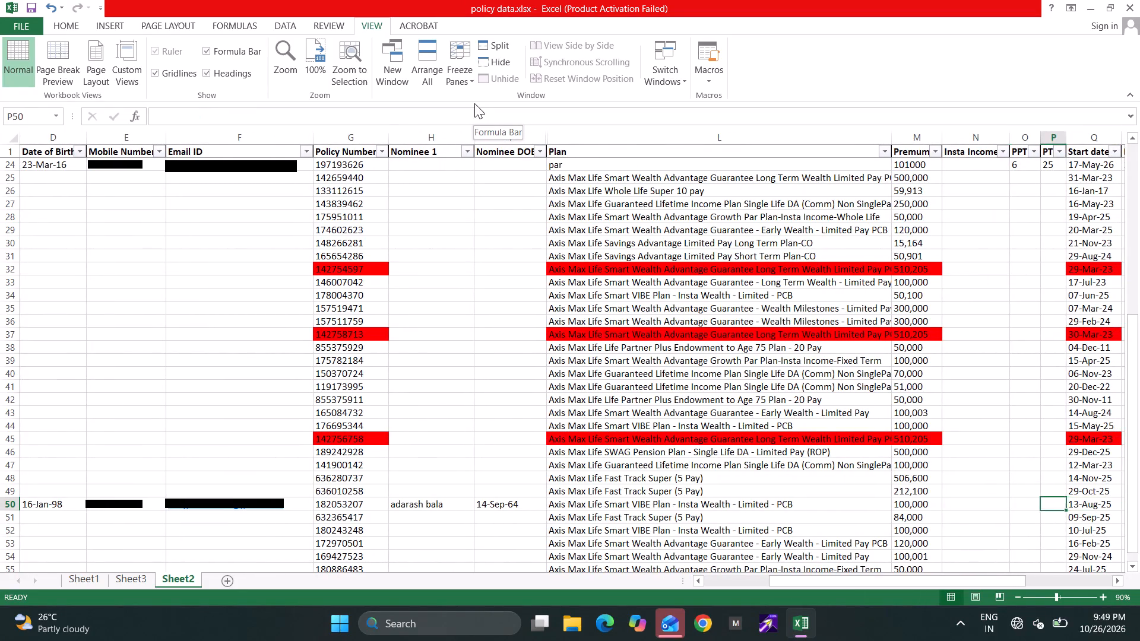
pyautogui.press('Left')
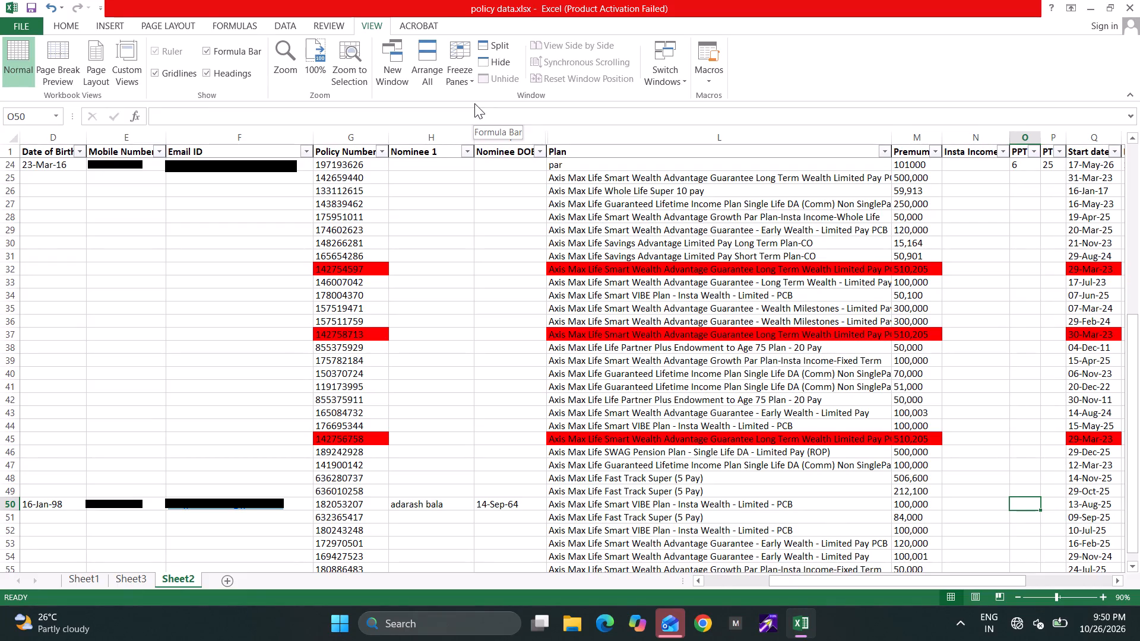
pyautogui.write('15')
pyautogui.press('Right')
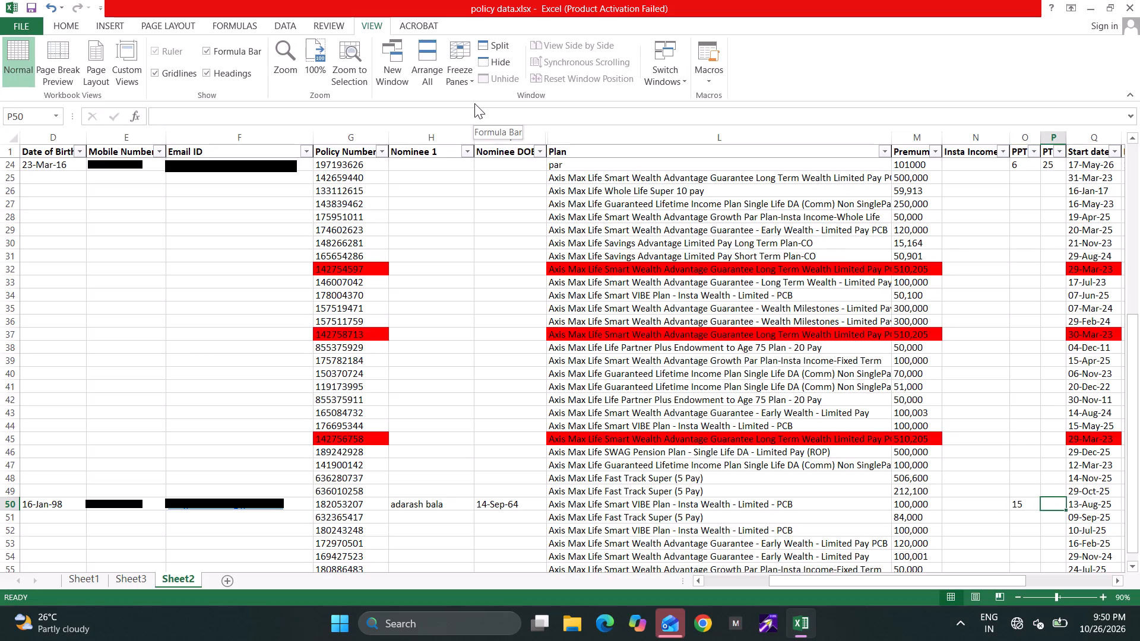
# Enter 13 Aug 2027 as the Due Date in cell R50.
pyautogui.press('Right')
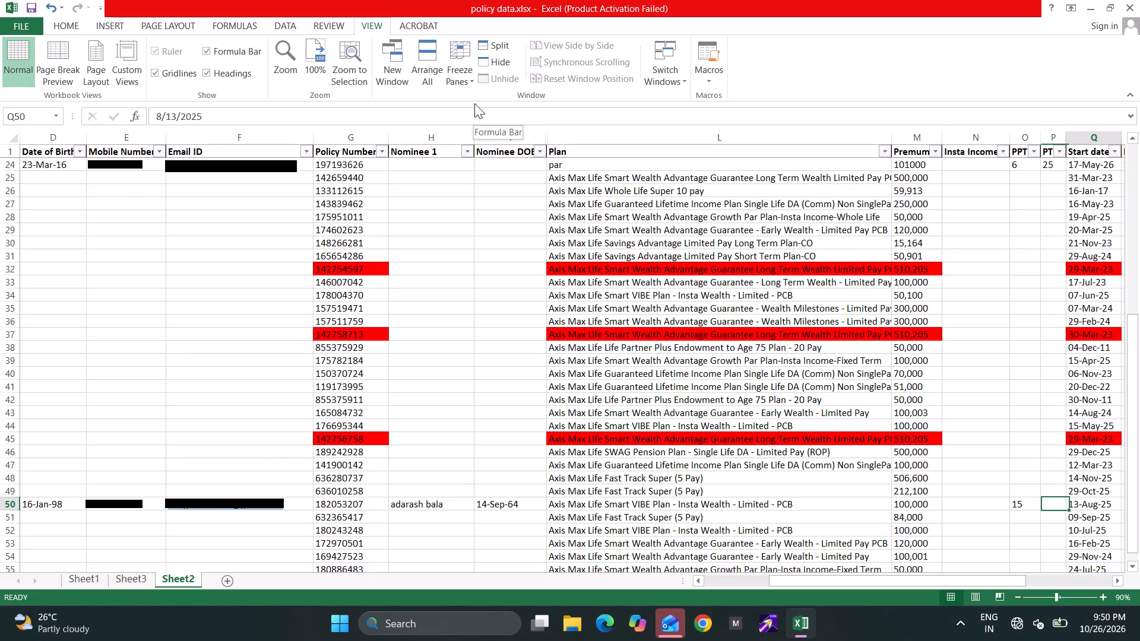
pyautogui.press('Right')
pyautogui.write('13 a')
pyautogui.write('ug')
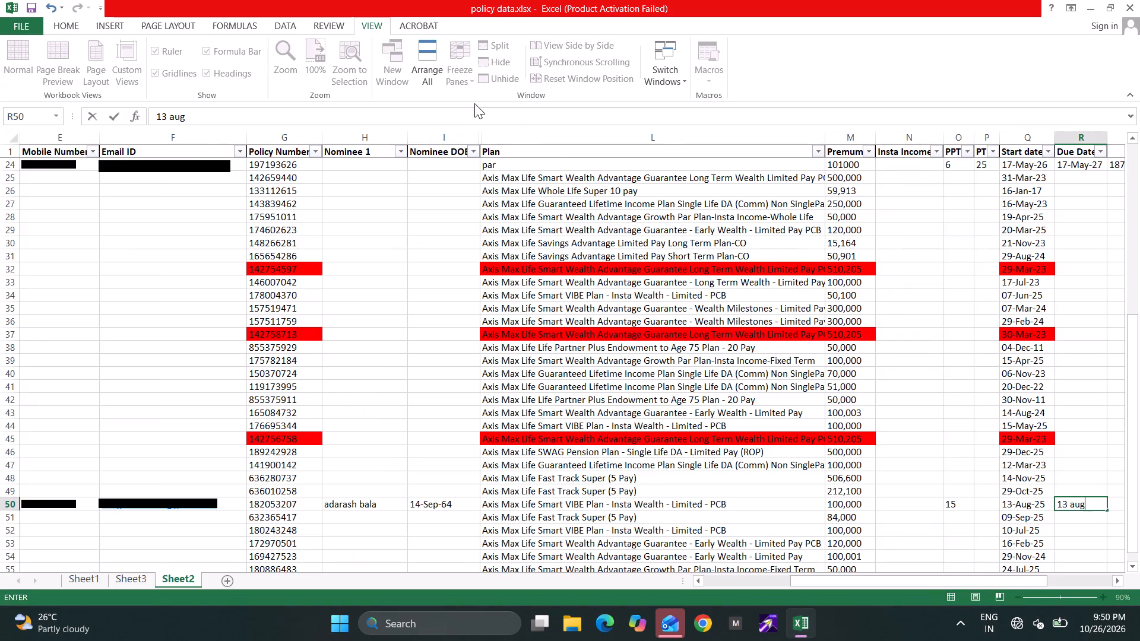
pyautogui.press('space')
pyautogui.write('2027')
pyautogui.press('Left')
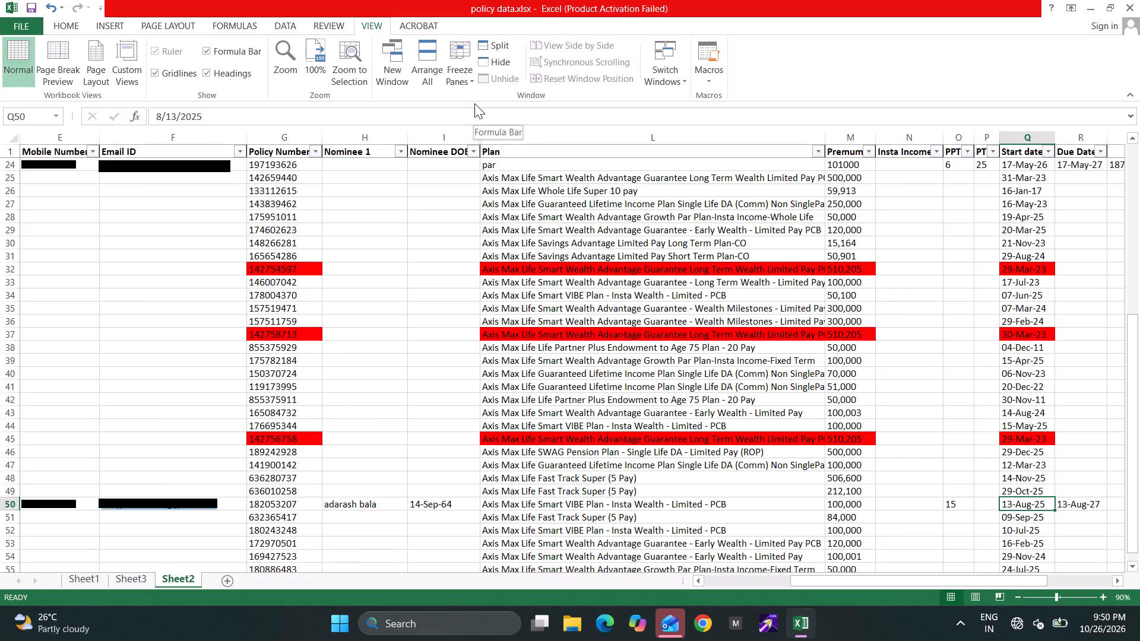
# Set the policy terms in row 50 to 15 for PT and 12 for PPT.
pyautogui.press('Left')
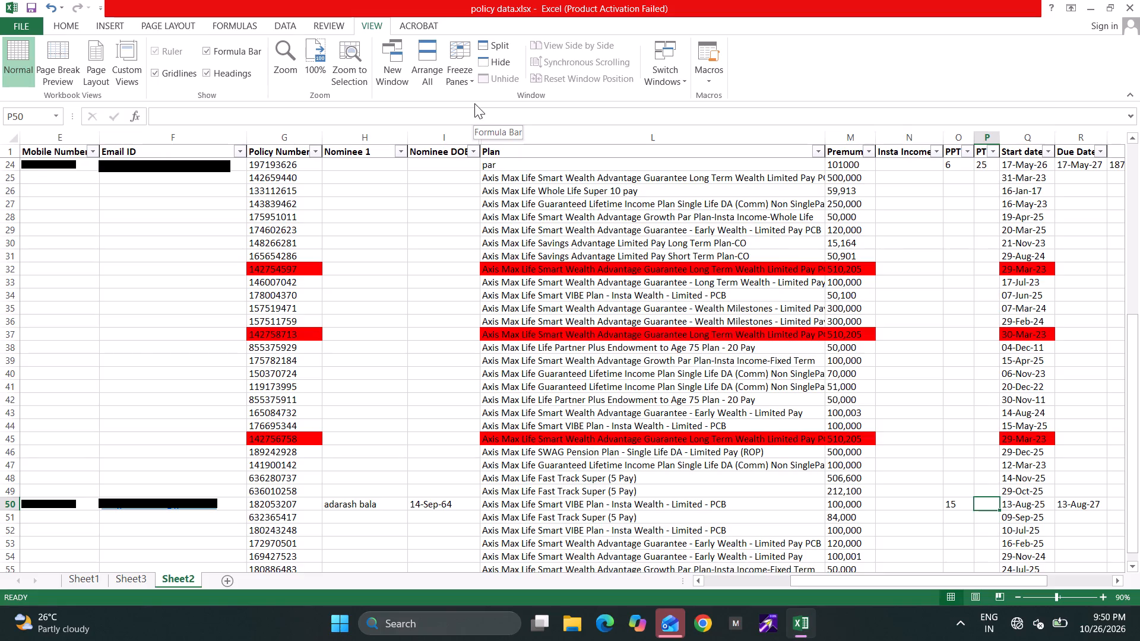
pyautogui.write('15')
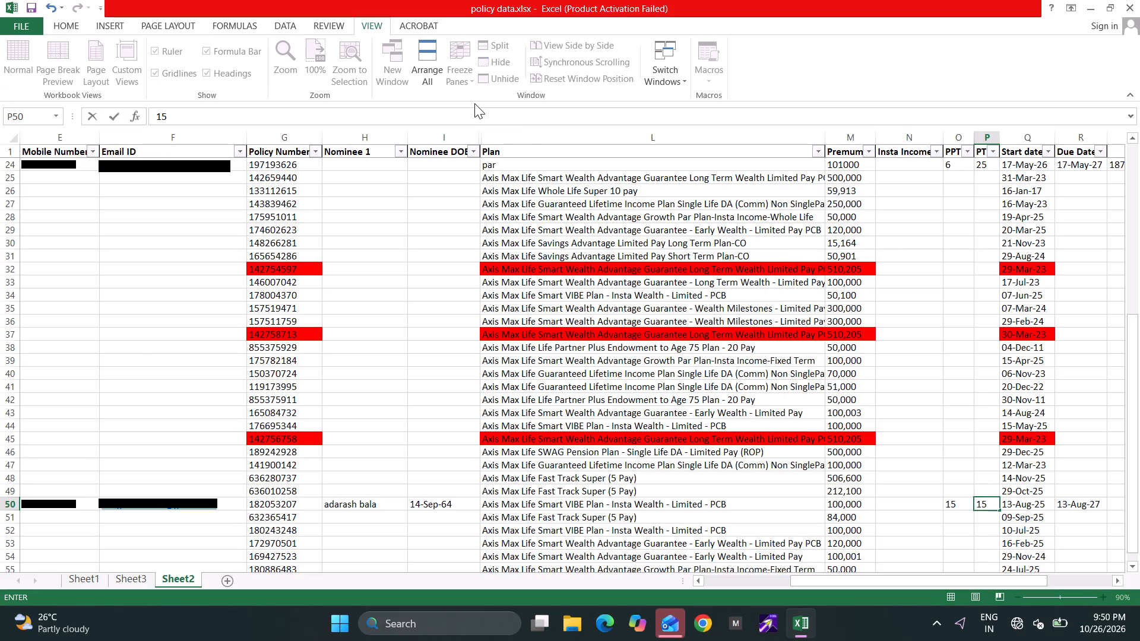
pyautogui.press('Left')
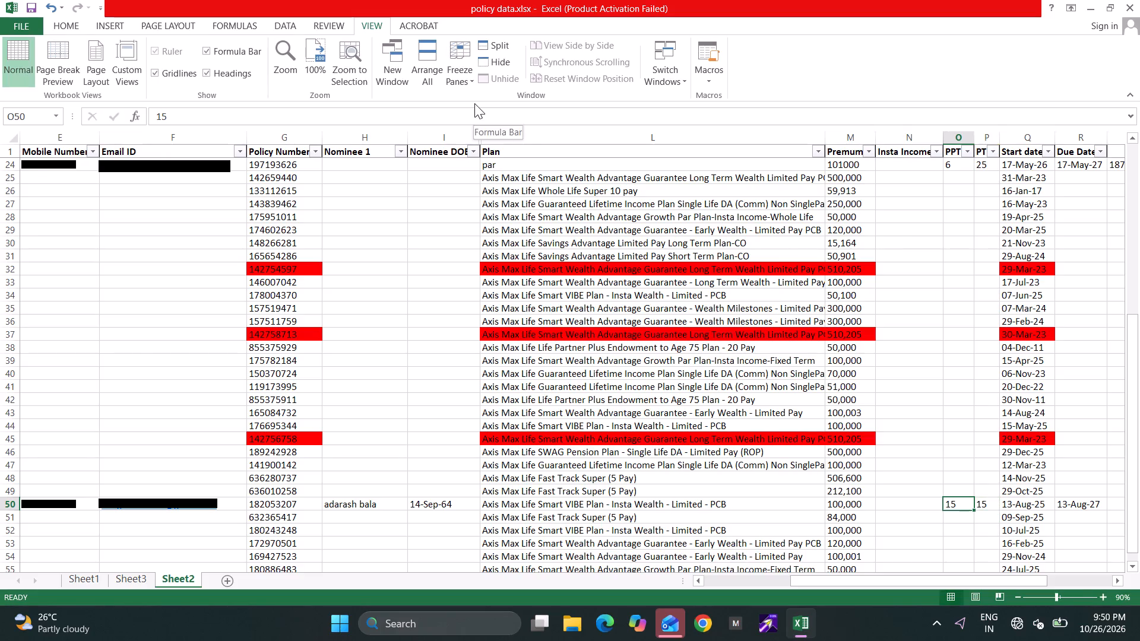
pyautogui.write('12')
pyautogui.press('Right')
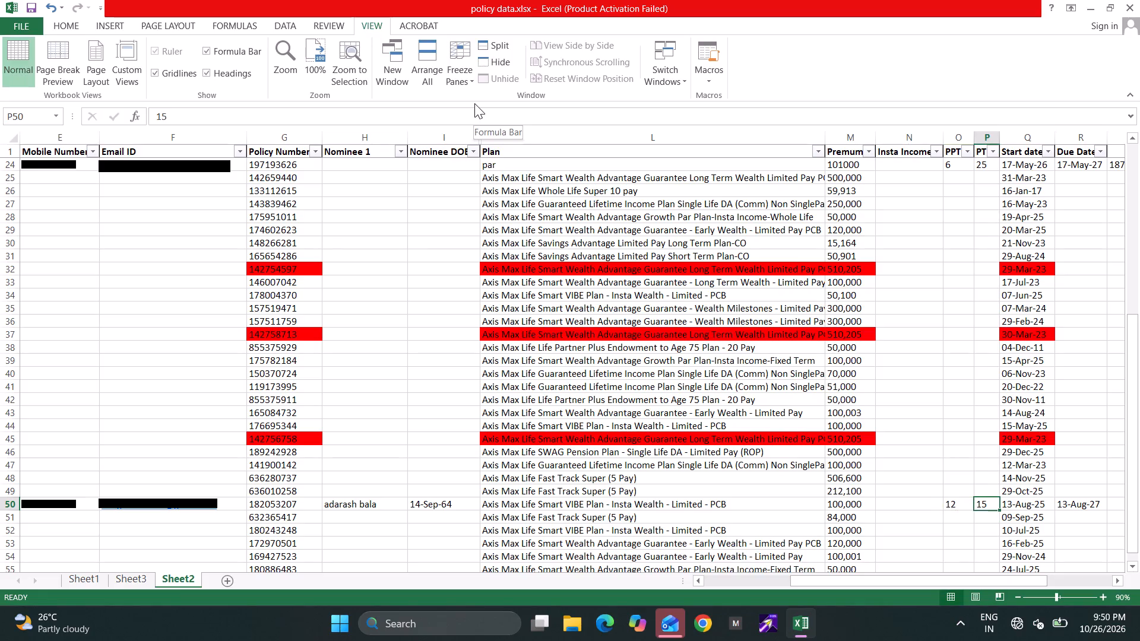
# Go back along row 50 to the policyholder's Mobile Number cell, E50.
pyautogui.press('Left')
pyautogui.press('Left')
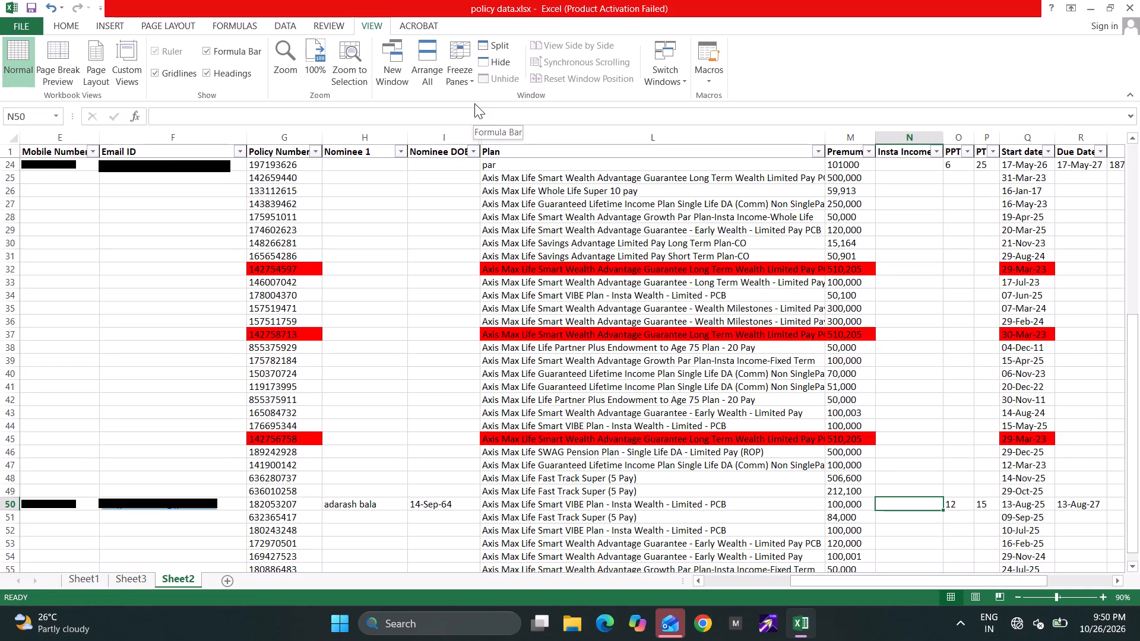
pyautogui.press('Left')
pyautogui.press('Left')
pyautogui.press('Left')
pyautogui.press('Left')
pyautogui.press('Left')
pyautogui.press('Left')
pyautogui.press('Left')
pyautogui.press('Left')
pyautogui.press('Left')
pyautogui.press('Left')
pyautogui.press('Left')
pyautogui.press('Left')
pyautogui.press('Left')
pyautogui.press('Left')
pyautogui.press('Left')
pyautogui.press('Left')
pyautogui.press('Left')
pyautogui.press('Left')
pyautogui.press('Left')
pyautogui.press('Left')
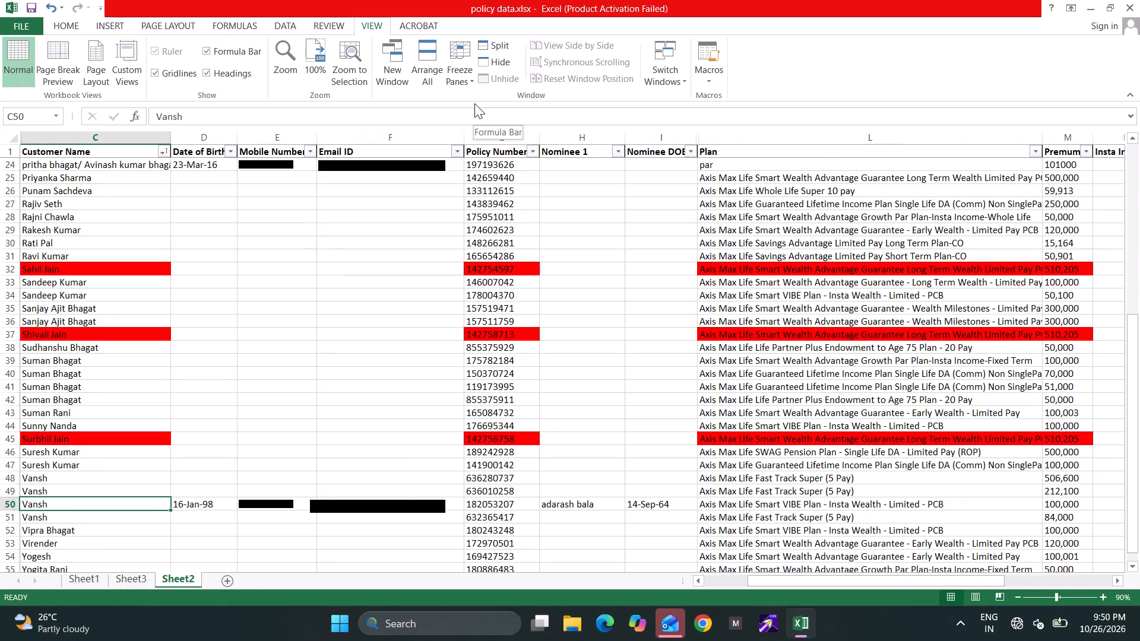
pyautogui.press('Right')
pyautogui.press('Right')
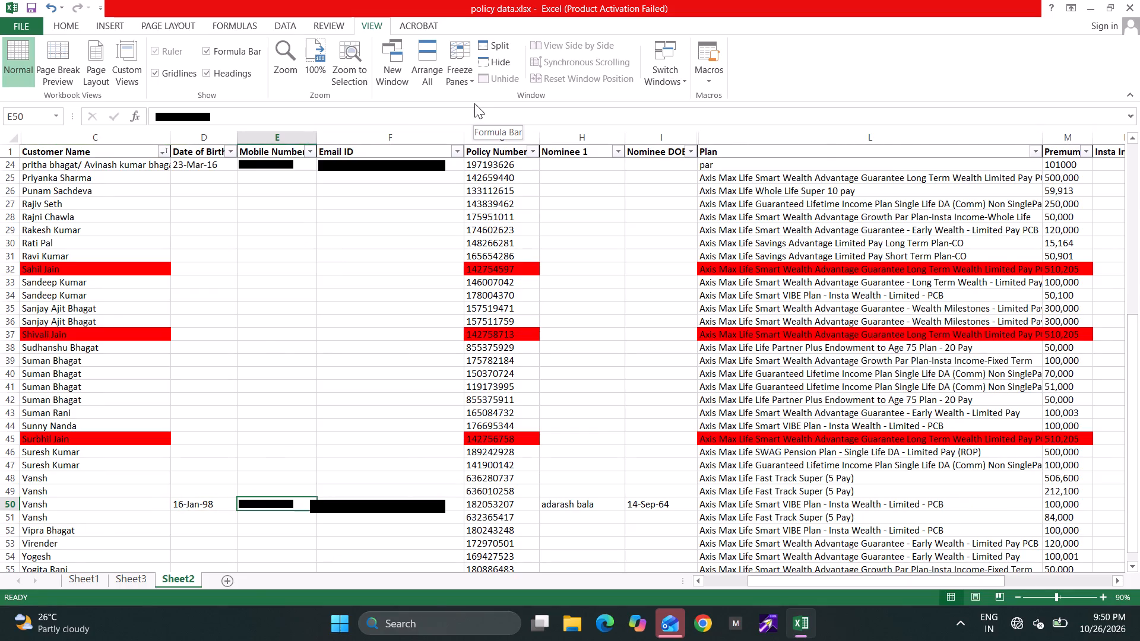
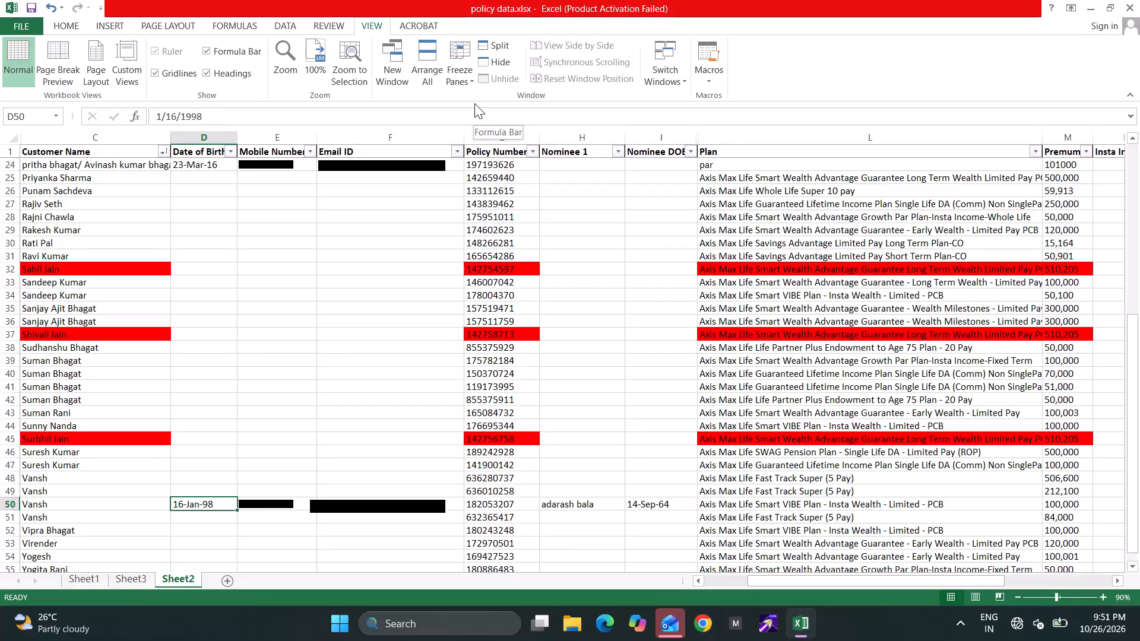
# Copy the Date of Birth, Mobile Number and Email ID from D50:F50 into rows 48 and 49.
pyautogui.hotkey('shift', 'Right')
pyautogui.hotkey('shift', 'Right')
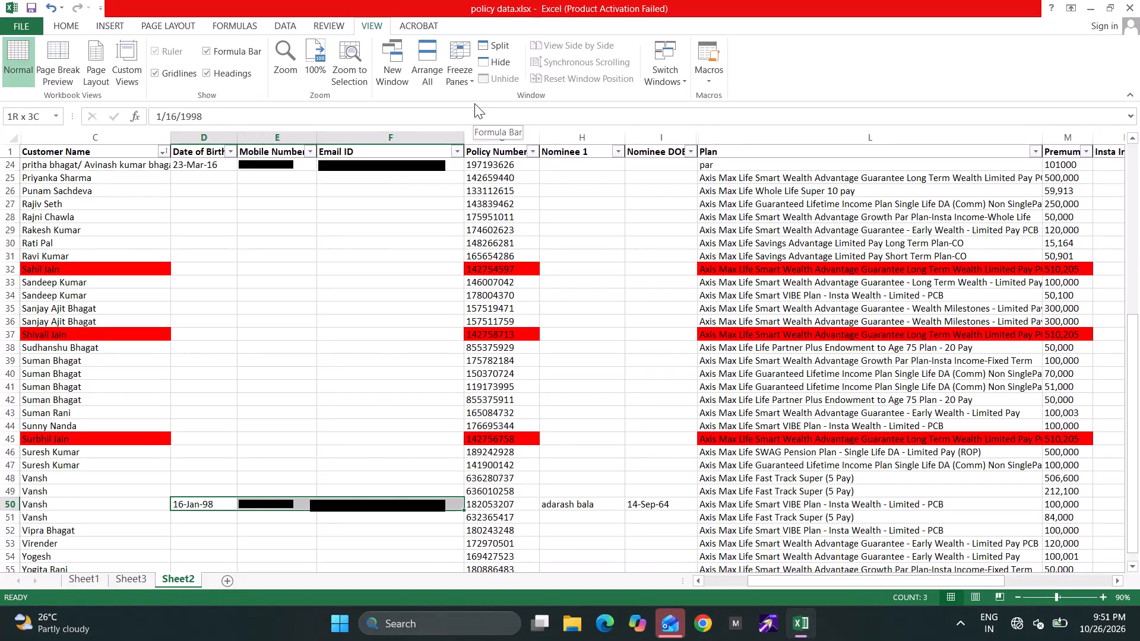
pyautogui.hotkey('ctrl', 'c')
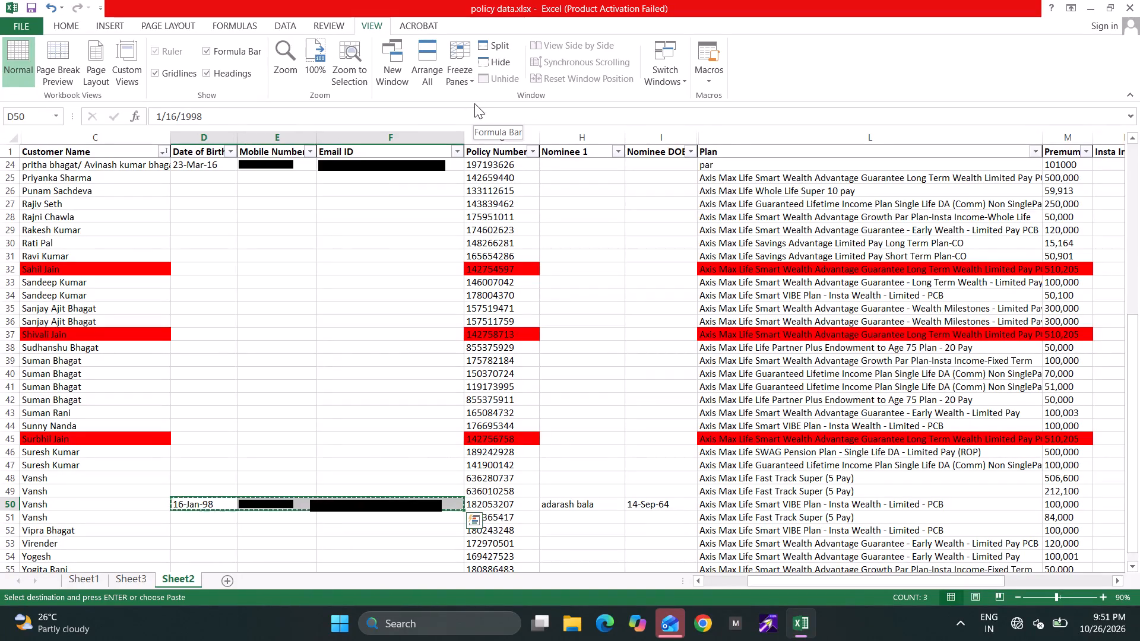
pyautogui.press('Up')
pyautogui.press('Up')
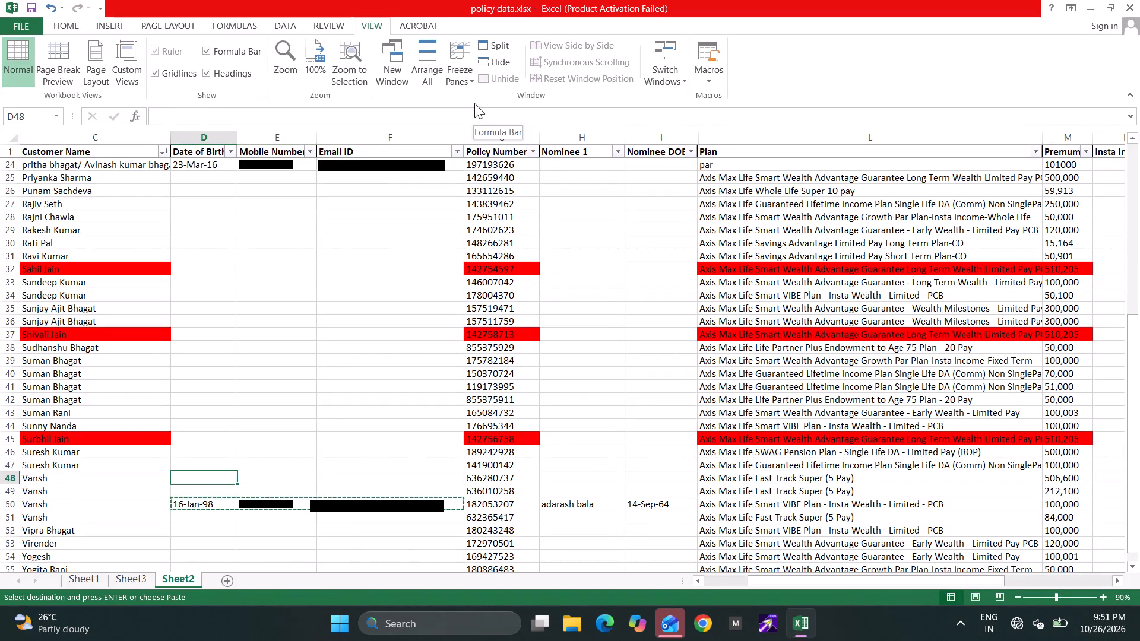
pyautogui.hotkey('ctrl', 'v')
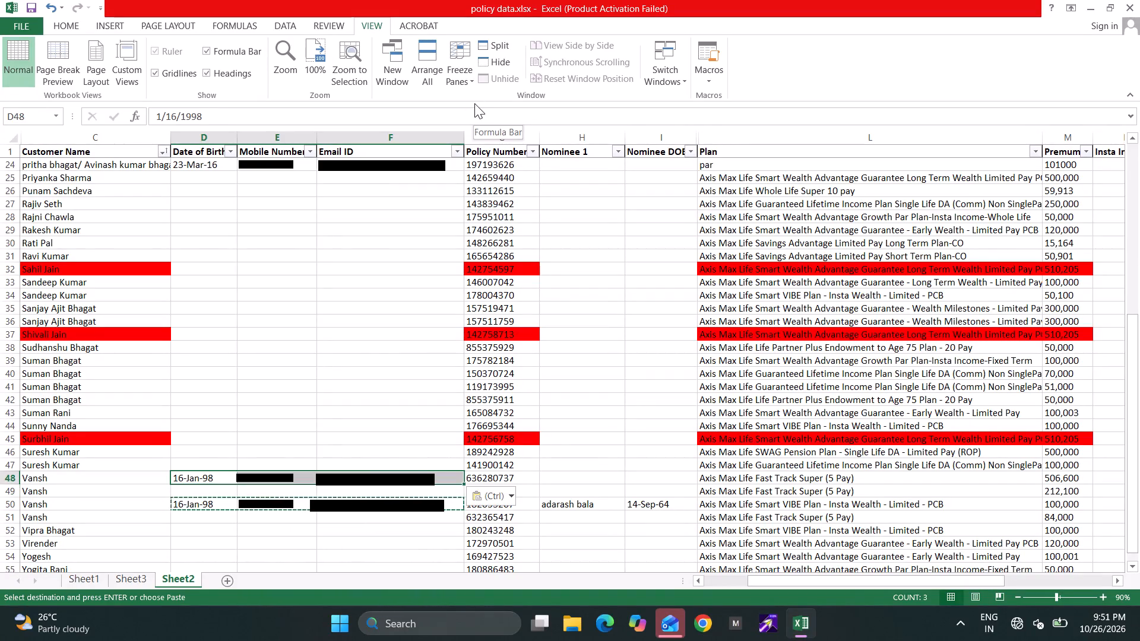
pyautogui.press('Down')
pyautogui.hotkey('ctrl', 'v')
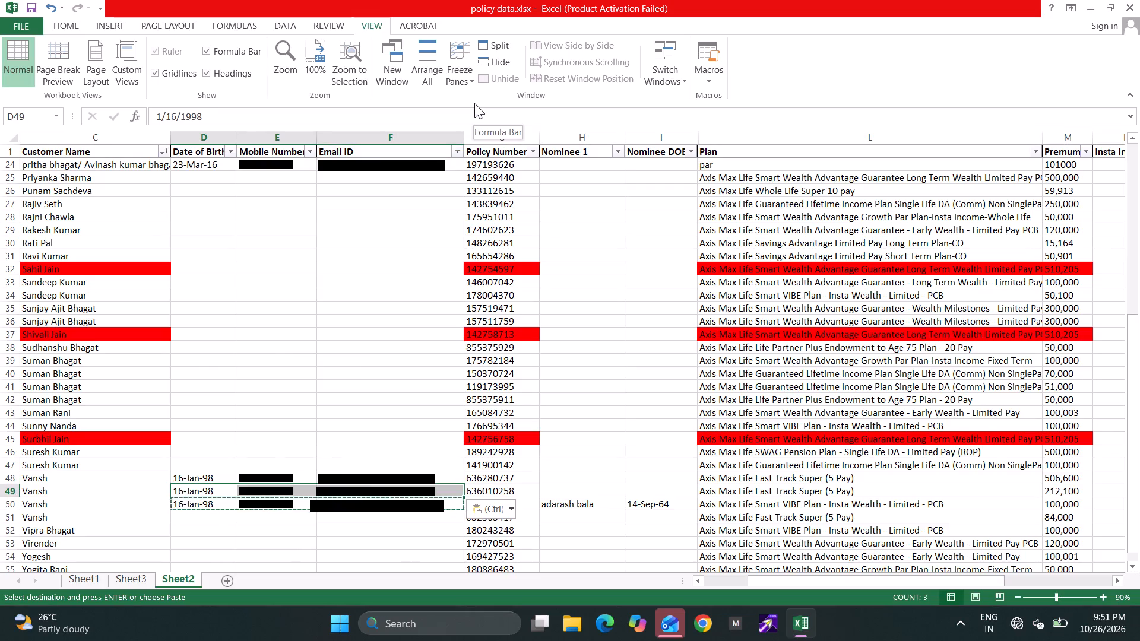
# Copy the Nominee 1 name and Nominee DOB from H50:I50 into rows 49 and 48.
pyautogui.press('Up')
pyautogui.press('Down')
pyautogui.press('Down')
pyautogui.press('Right')
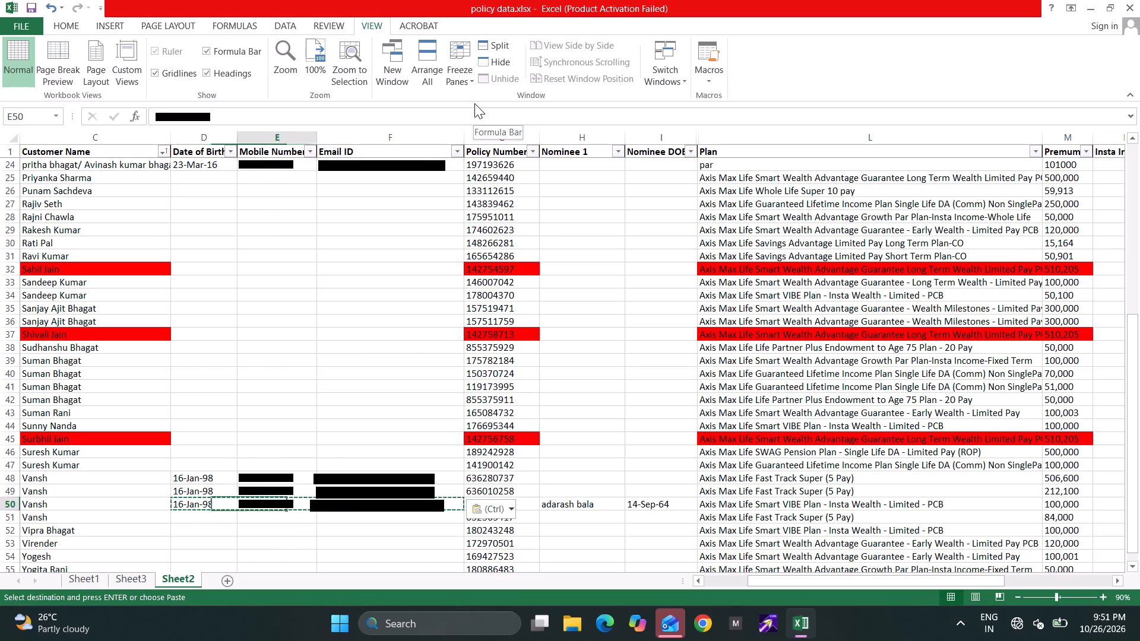
pyautogui.press('Right')
pyautogui.press('Right')
pyautogui.press('Right')
pyautogui.hotkey('shift', 'Right')
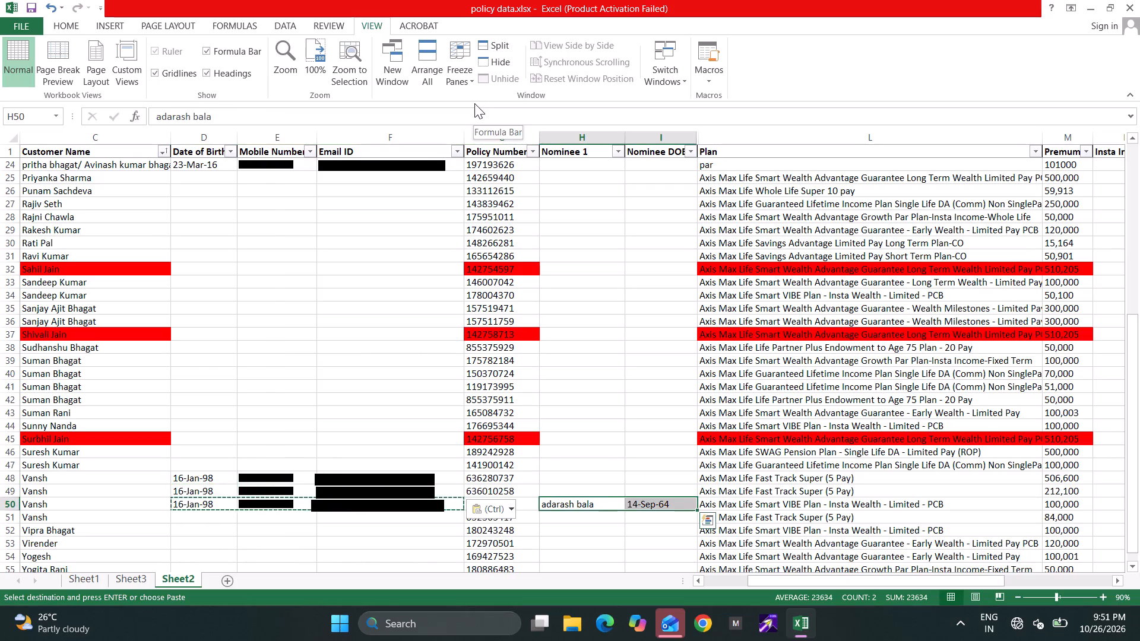
pyautogui.hotkey('ctrl', 'c')
pyautogui.press('Up')
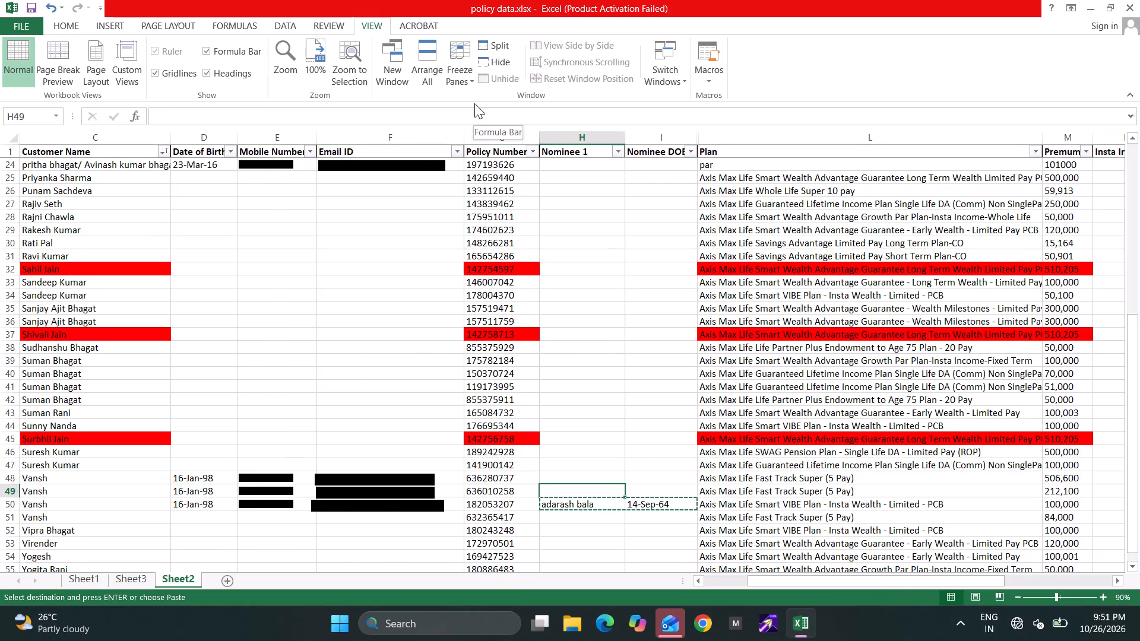
pyautogui.hotkey('ctrl', 'v')
pyautogui.press('Up')
pyautogui.hotkey('ctrl', 'v')
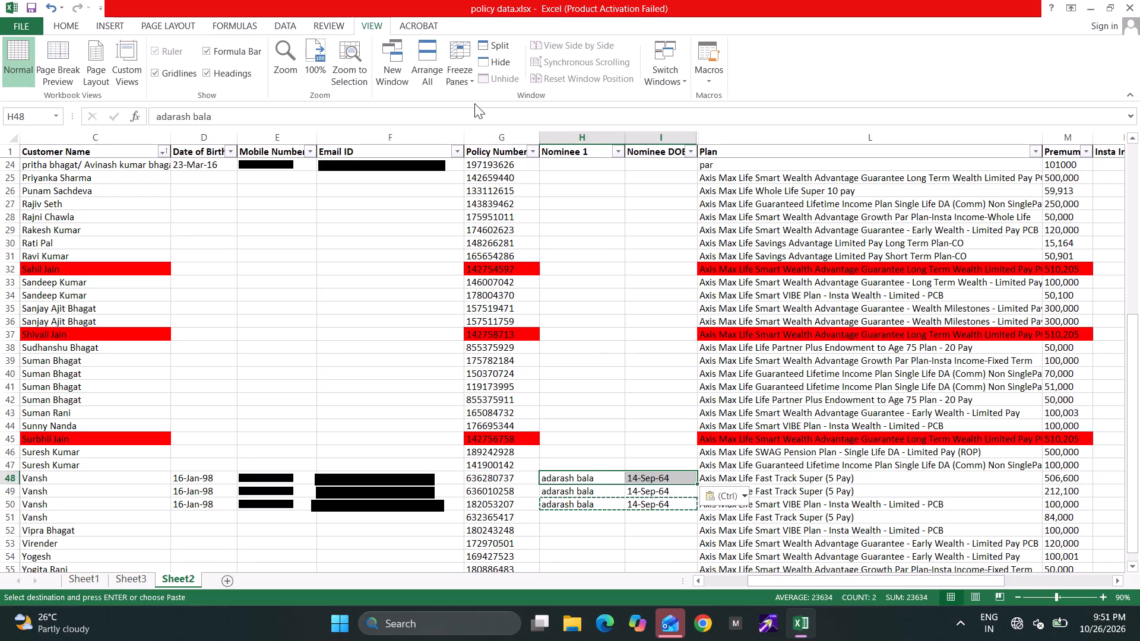
# Fill the Date of Birth, Mobile Number and Email ID in D51:F51 from the row above.
pyautogui.press('Down')
pyautogui.press('Left')
pyautogui.press('Left')
pyautogui.press('Left')
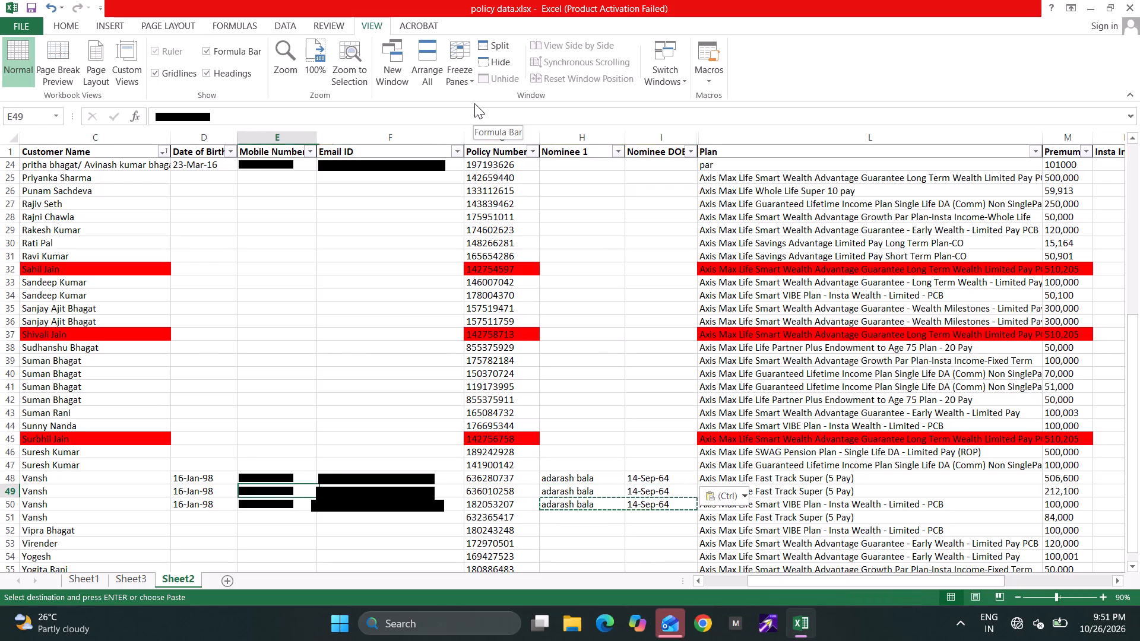
pyautogui.press('Left')
pyautogui.press('Down')
pyautogui.press('Down')
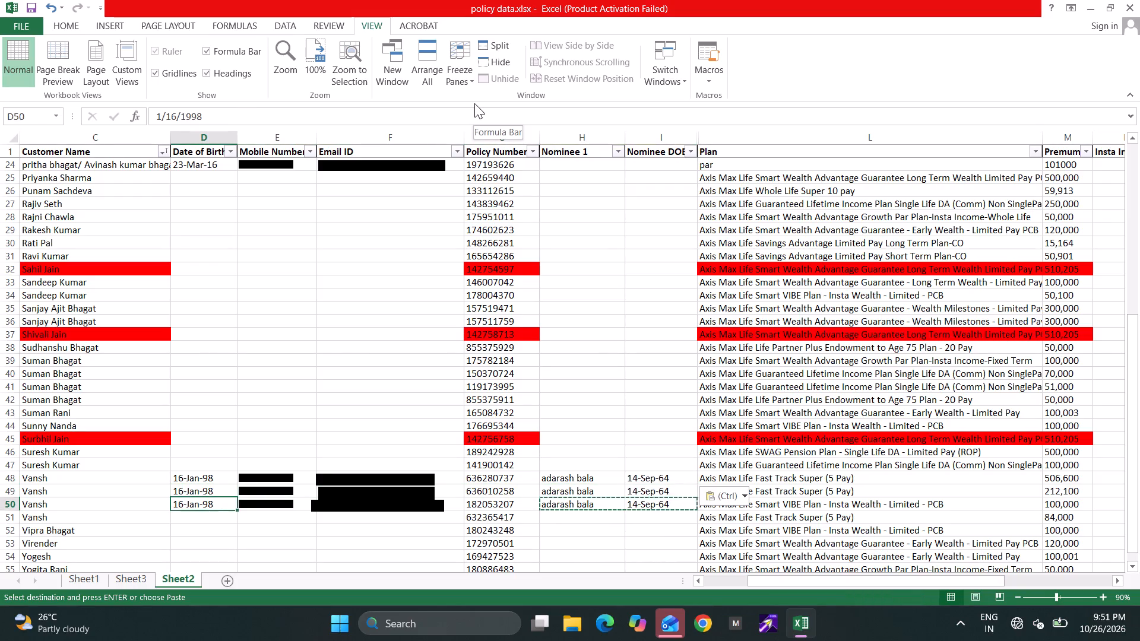
pyautogui.hotkey('shift', 'Right')
pyautogui.hotkey('shift', 'Right')
pyautogui.hotkey('ctrl', 'd')
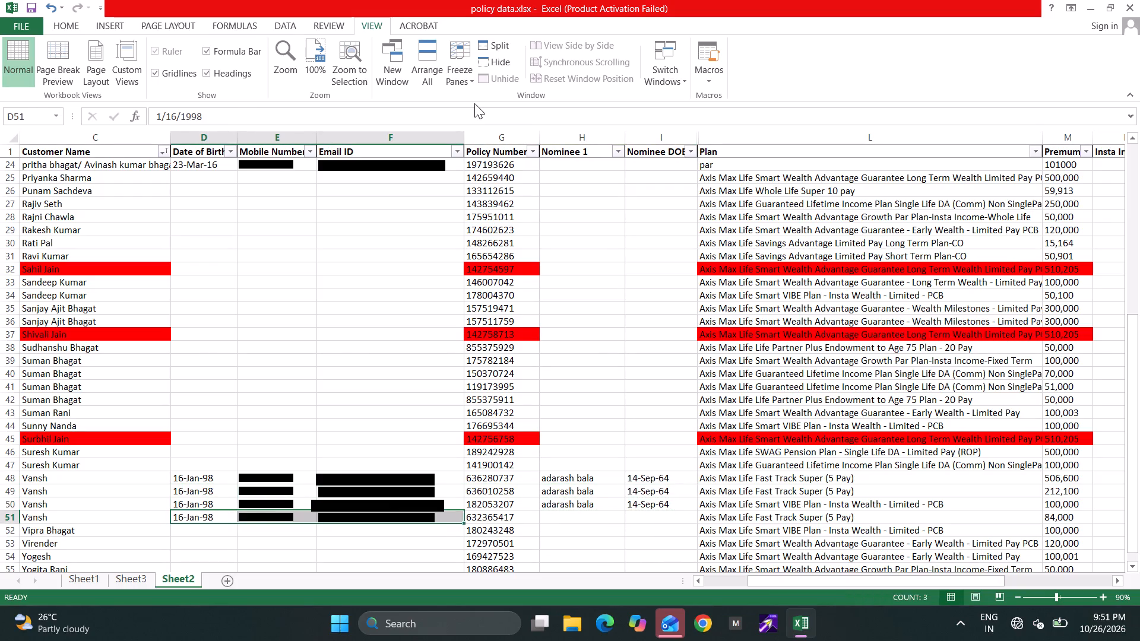
# Fill the Nominee 1 name and Nominee DOB in H51:I51 from the row above.
pyautogui.press('Right')
pyautogui.press('Right')
pyautogui.press('Right')
pyautogui.press('Right')
pyautogui.hotkey('shift', 'Right')
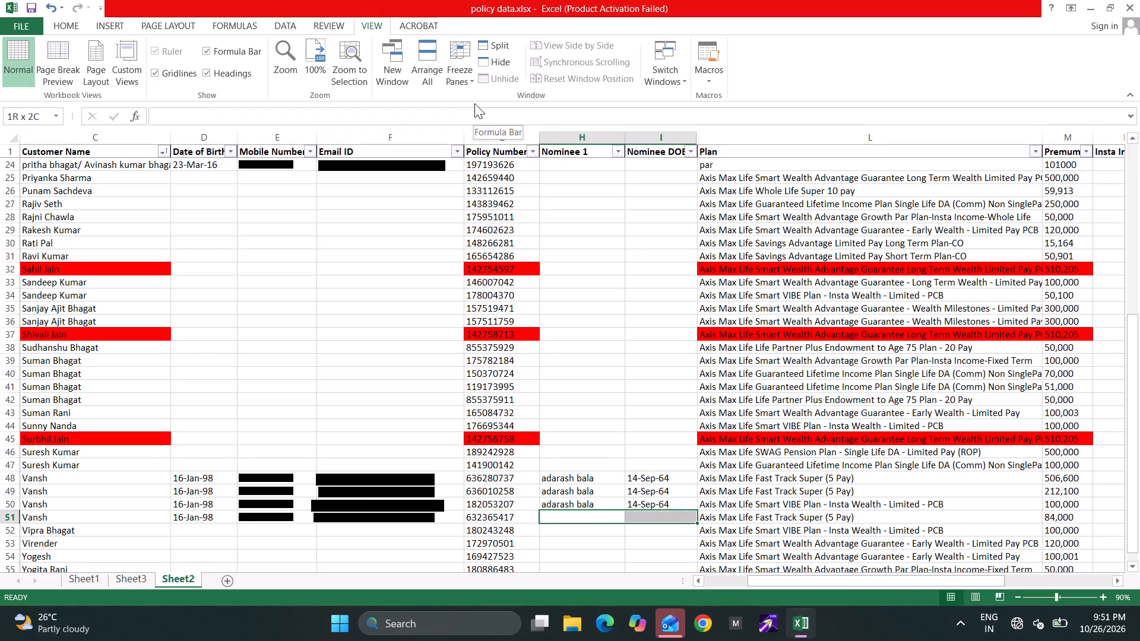
pyautogui.hotkey('ctrl', 'd')
# Look through the remaining columns of row 51, from the plan to the due date and address, and return to Customer Name.
pyautogui.press('Right')
pyautogui.press('Right')
pyautogui.press('Right')
pyautogui.press('Right')
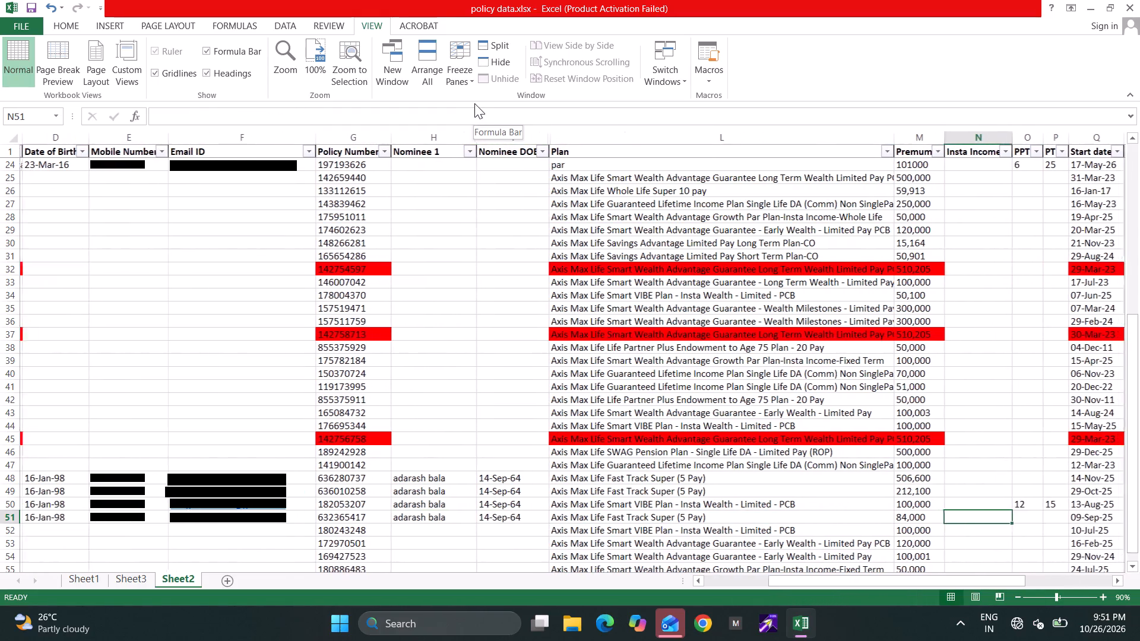
pyautogui.press('Right')
pyautogui.press('Right')
pyautogui.press('Right')
pyautogui.press('Right')
pyautogui.press('Right')
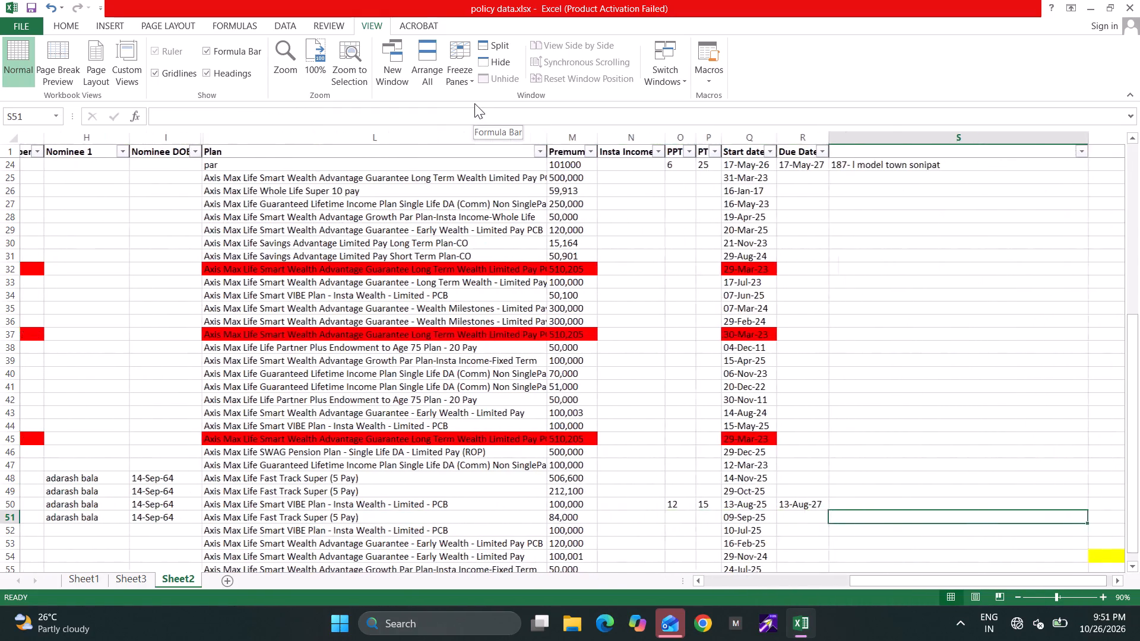
pyautogui.press('Right')
pyautogui.press('Left')
pyautogui.press('Left')
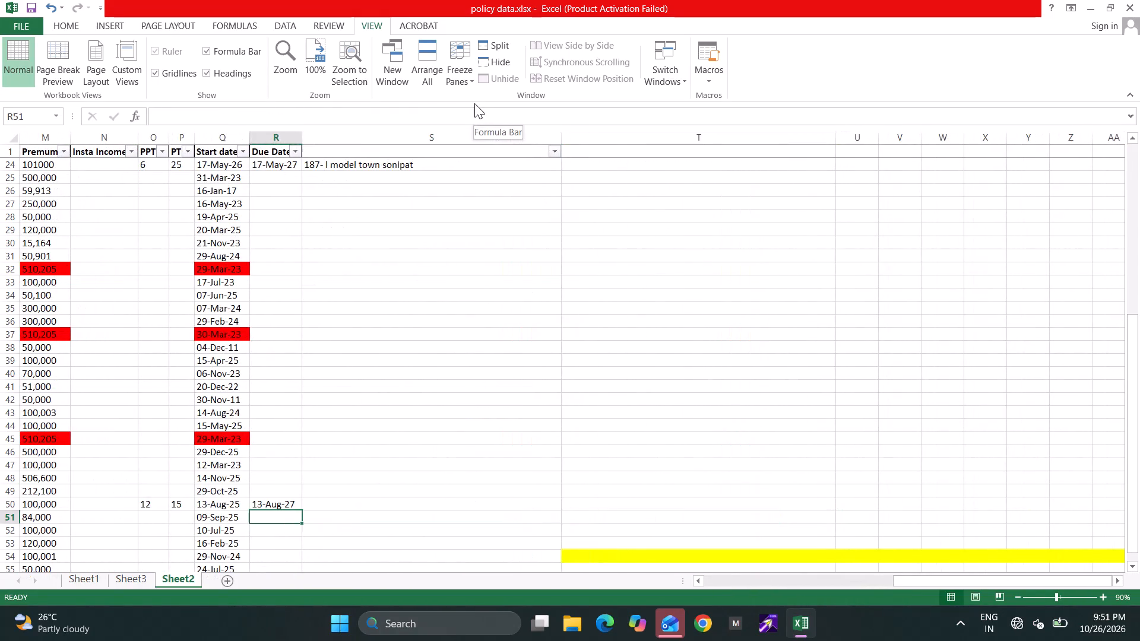
pyautogui.press('Left')
pyautogui.press('Left')
pyautogui.press('Left')
pyautogui.press('Left')
pyautogui.press('Left')
pyautogui.press('Left')
pyautogui.press('Left')
pyautogui.press('Left')
pyautogui.press('Left')
pyautogui.press('Left')
pyautogui.press('Left')
pyautogui.press('Left')
pyautogui.press('Left')
pyautogui.press('Left')
pyautogui.press('Left')
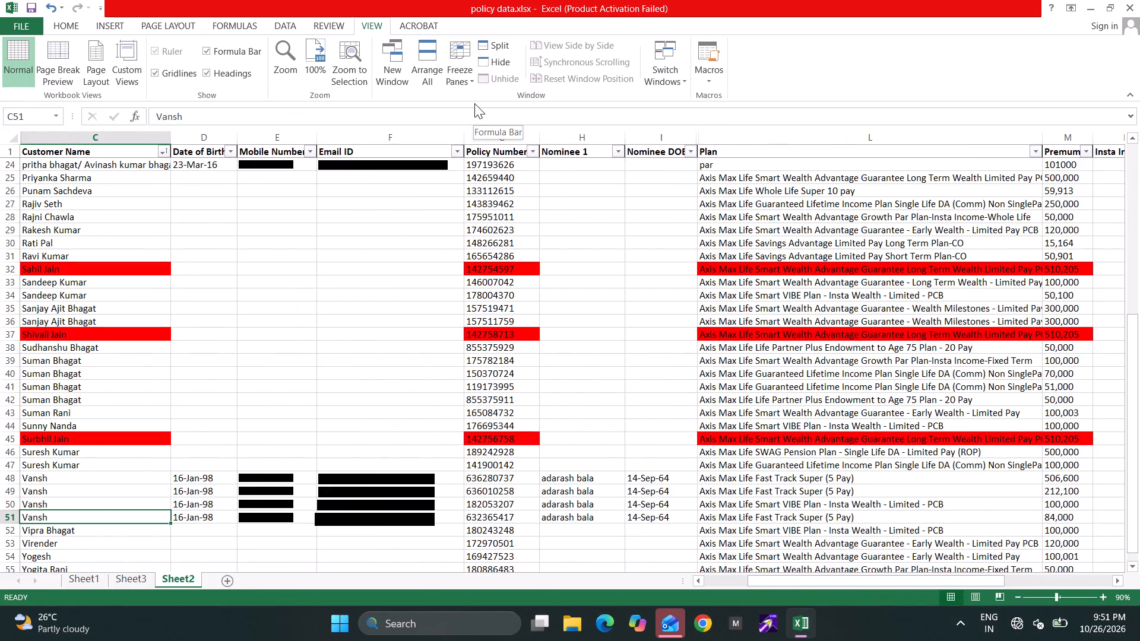
# Copy the address from S2, the first policy row, into S48, the first row for customer Vansh.
pyautogui.press('Up')
pyautogui.press('Up')
pyautogui.press('Up')
pyautogui.press('Up')
pyautogui.press('Up')
pyautogui.press('Up')
pyautogui.press('Up')
pyautogui.press('Up')
pyautogui.press('Up')
pyautogui.press('Up')
pyautogui.press('Up')
pyautogui.press('Up')
pyautogui.press('Up')
pyautogui.press('Up')
pyautogui.press('Up')
pyautogui.press('Up')
pyautogui.press('Up')
pyautogui.press('Up')
pyautogui.press('Up')
pyautogui.press('Up')
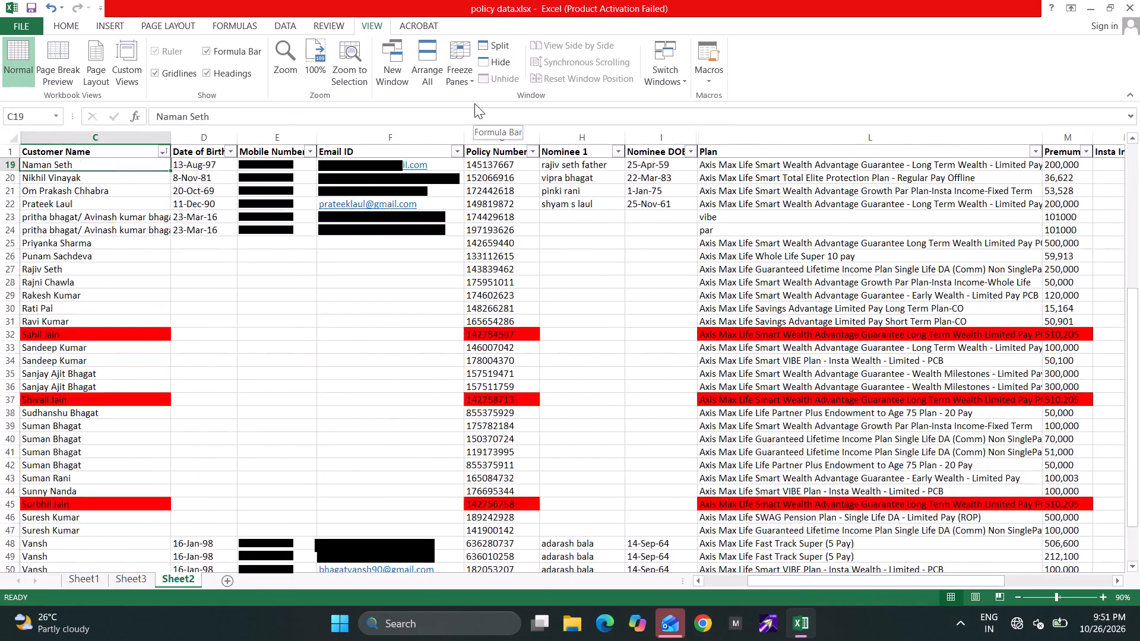
pyautogui.press('Right')
pyautogui.press('Right')
pyautogui.press('Right')
pyautogui.press('Right')
pyautogui.press('Right')
pyautogui.press('Right')
pyautogui.press('Right')
pyautogui.press('Right')
pyautogui.press('Right')
pyautogui.press('Right')
pyautogui.press('Right')
pyautogui.press('Right')
pyautogui.press('Right')
pyautogui.press('Right')
pyautogui.press('Right')
pyautogui.press('Right')
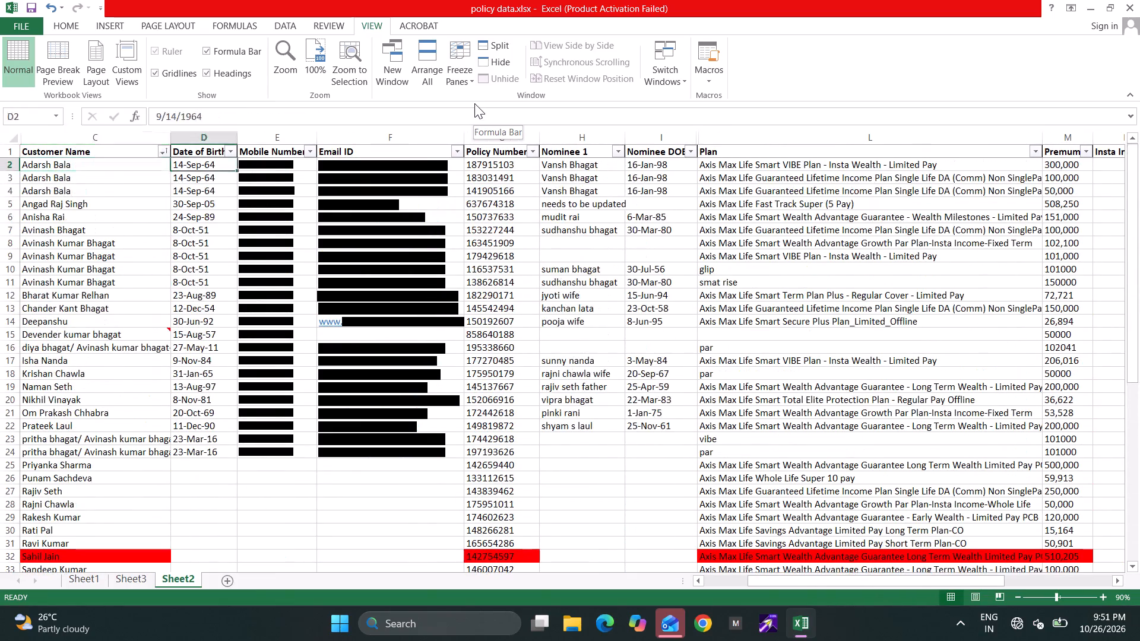
pyautogui.press('Left')
pyautogui.press('Left')
pyautogui.press('Left')
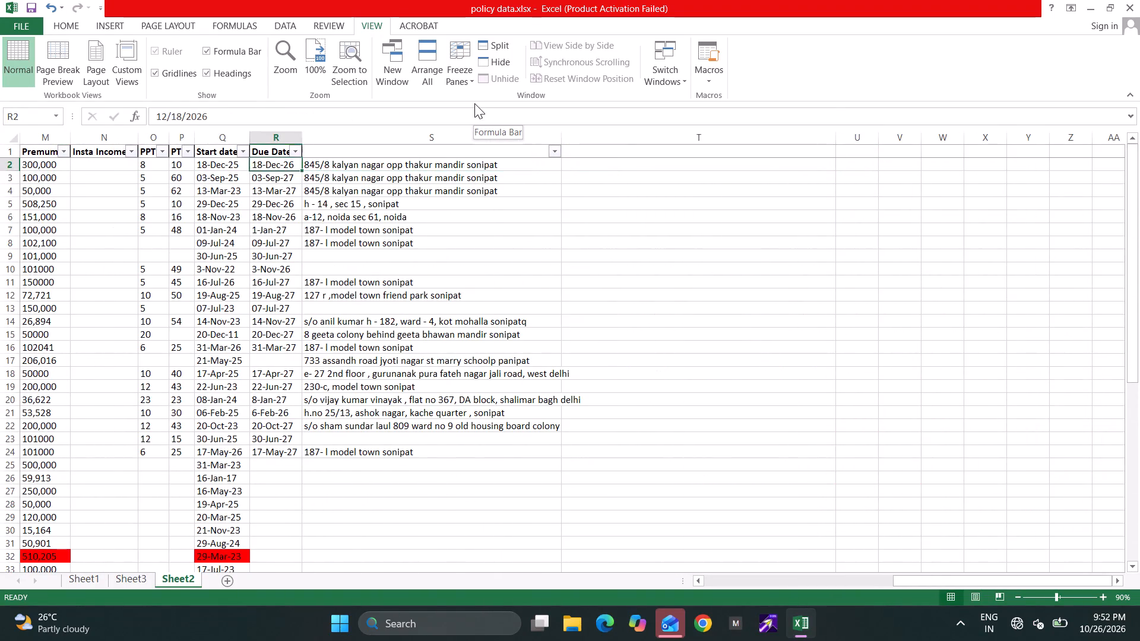
pyautogui.press('Right')
pyautogui.hotkey('ctrl', 'c')
pyautogui.press('Down')
pyautogui.press('Down')
pyautogui.press('Down')
pyautogui.press('Down')
pyautogui.press('Down')
pyautogui.press('Down')
pyautogui.press('Down')
pyautogui.press('Down')
pyautogui.press('Down')
pyautogui.press('Down')
pyautogui.press('Down')
pyautogui.press('Down')
pyautogui.press('Down')
pyautogui.press('Down')
pyautogui.press('Down')
pyautogui.press('Down')
pyautogui.press('Down')
pyautogui.press('Down')
pyautogui.press('Down')
pyautogui.press('Down')
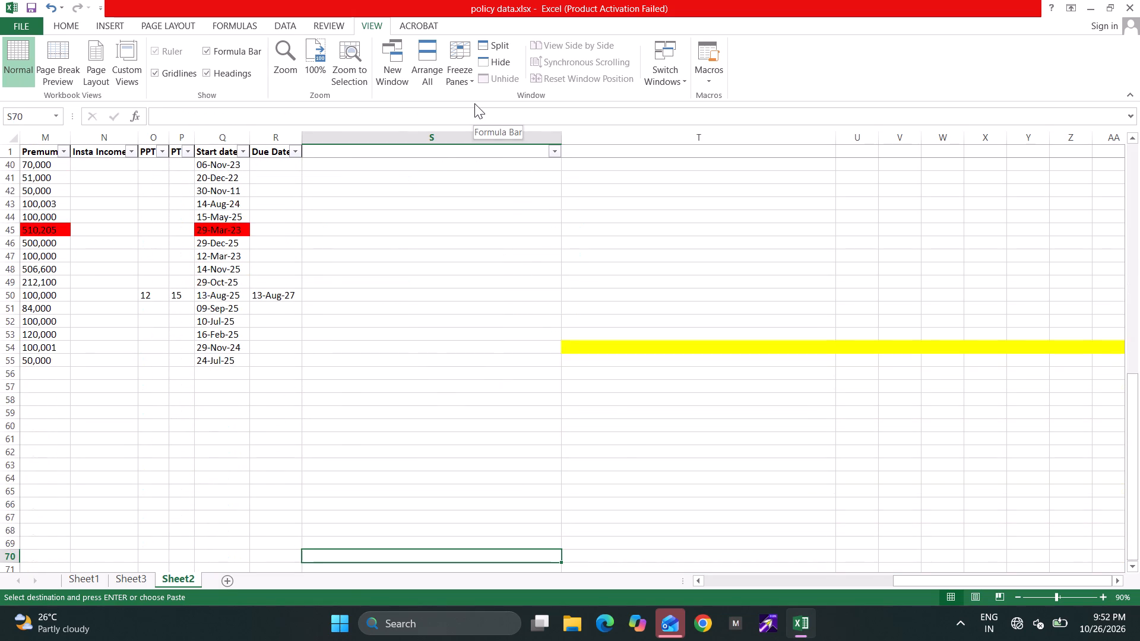
pyautogui.press('Up')
pyautogui.press('Up')
pyautogui.press('Up')
pyautogui.press('Up')
pyautogui.press('Up')
pyautogui.press('Up')
pyautogui.press('Up')
pyautogui.press('Up')
pyautogui.press('Up')
pyautogui.press('Up')
pyautogui.press('Up')
pyautogui.press('Up')
pyautogui.press('Up')
pyautogui.press('Up')
pyautogui.press('Up')
pyautogui.press('Up')
pyautogui.press('Up')
pyautogui.press('Up')
pyautogui.press('Up')
pyautogui.press('Up')
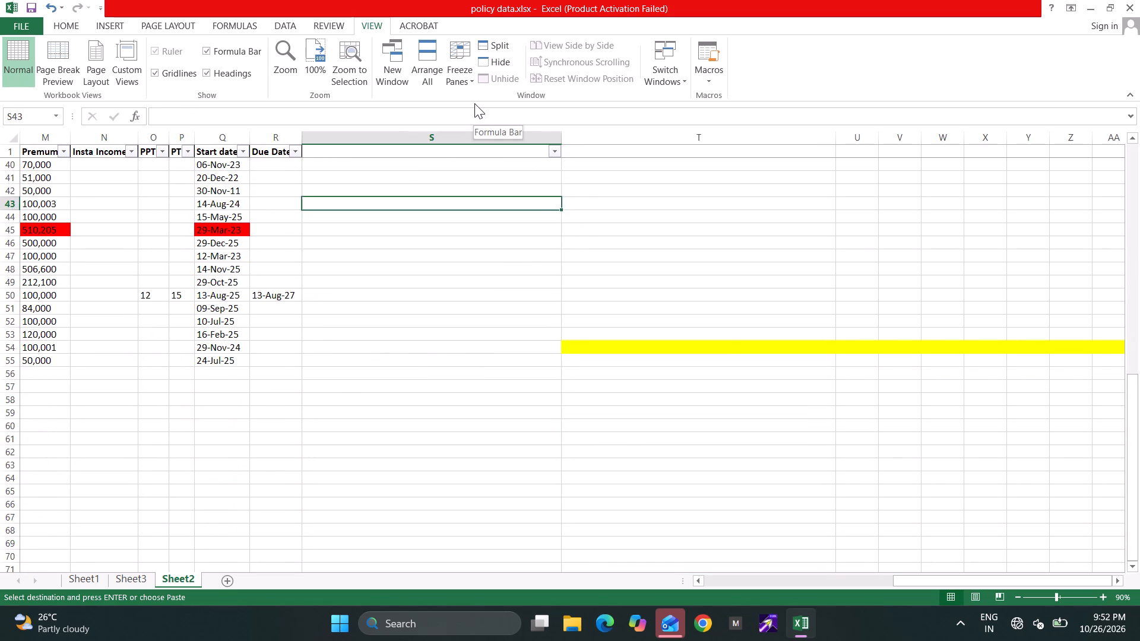
pyautogui.press('Left')
pyautogui.press('Left')
pyautogui.press('Left')
pyautogui.press('Left')
pyautogui.press('Left')
pyautogui.press('Left')
pyautogui.press('Left')
pyautogui.press('Left')
pyautogui.press('Left')
pyautogui.press('Left')
pyautogui.press('Left')
pyautogui.press('Left')
pyautogui.press('Left')
pyautogui.press('Left')
pyautogui.press('Left')
pyautogui.press('Left')
pyautogui.press('Left')
pyautogui.press('Left')
pyautogui.press('Left')
pyautogui.press('Left')
pyautogui.press('Down')
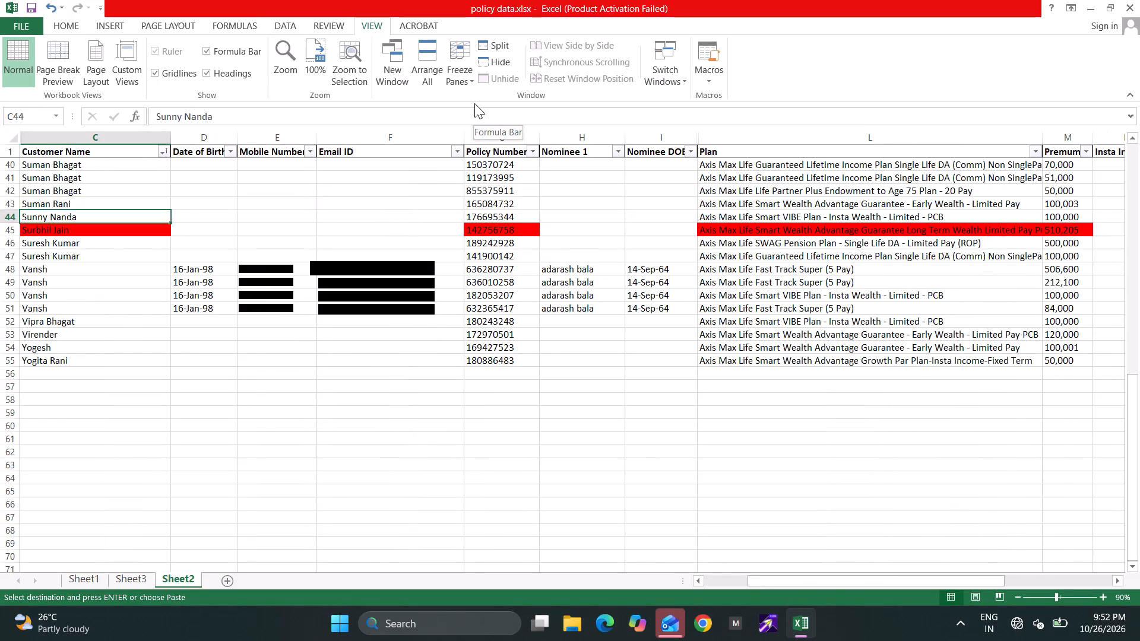
pyautogui.press('Down')
pyautogui.press('Down')
pyautogui.press('Down')
pyautogui.press('Down')
pyautogui.press('Right')
pyautogui.press('Right')
pyautogui.press('Right')
pyautogui.press('Right')
pyautogui.press('Right')
pyautogui.press('Right')
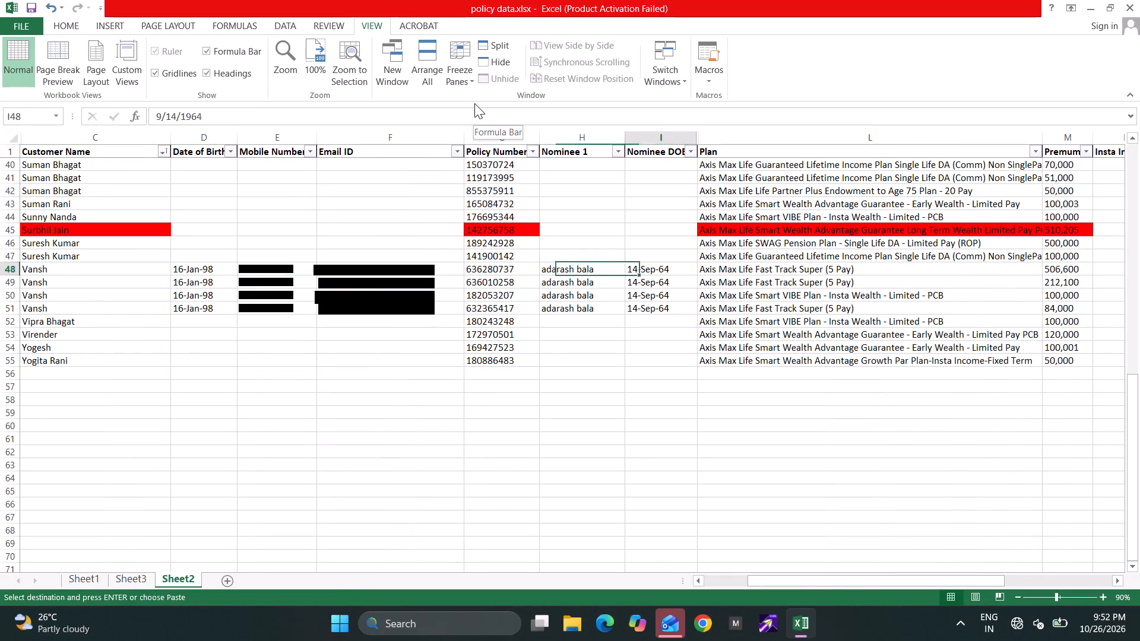
pyautogui.press('Right')
pyautogui.press('Right')
pyautogui.press('Right')
pyautogui.press('Right')
pyautogui.press('Right')
pyautogui.press('Right')
pyautogui.press('Right')
pyautogui.press('Right')
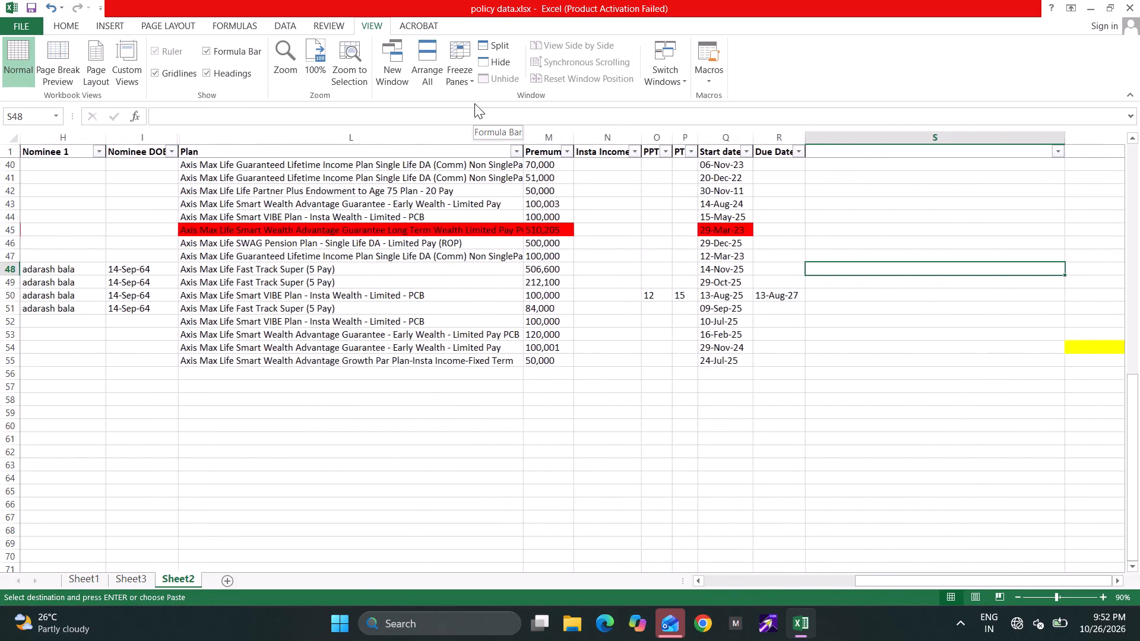
pyautogui.press('Left')
pyautogui.press('Right')
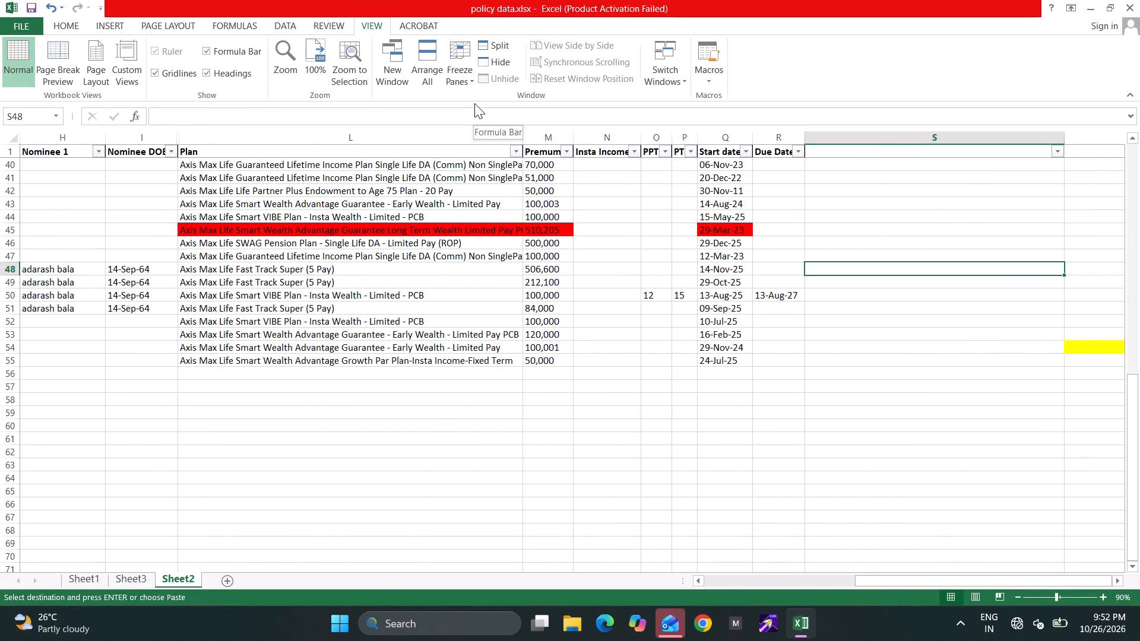
pyautogui.hotkey('ctrl', 'v')
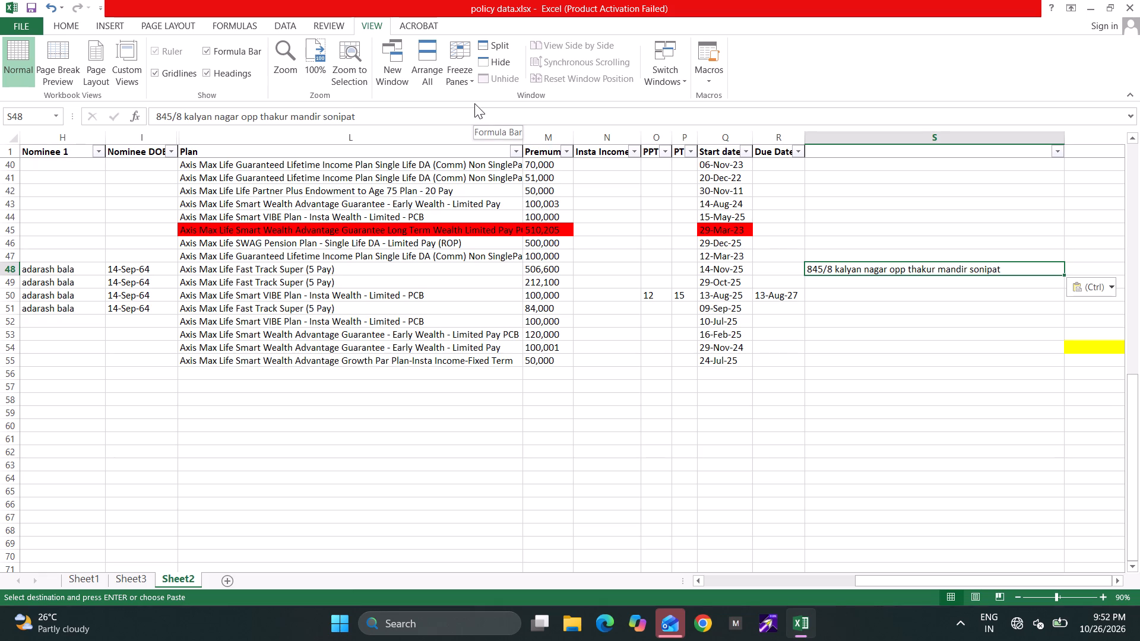
# Fill the address in S48 down through S51 for the remaining Vansh policies.
pyautogui.hotkey('shift', 'Down')
pyautogui.hotkey('shift', 'Down')
pyautogui.hotkey('shift', 'Down')
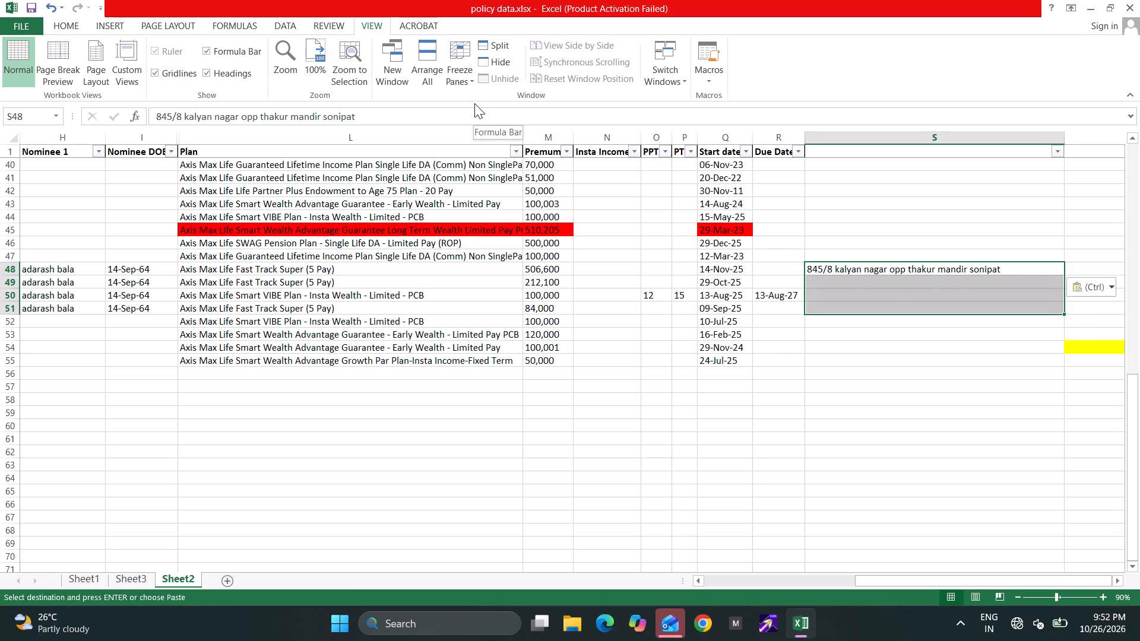
pyautogui.hotkey('ctrl', 'd')
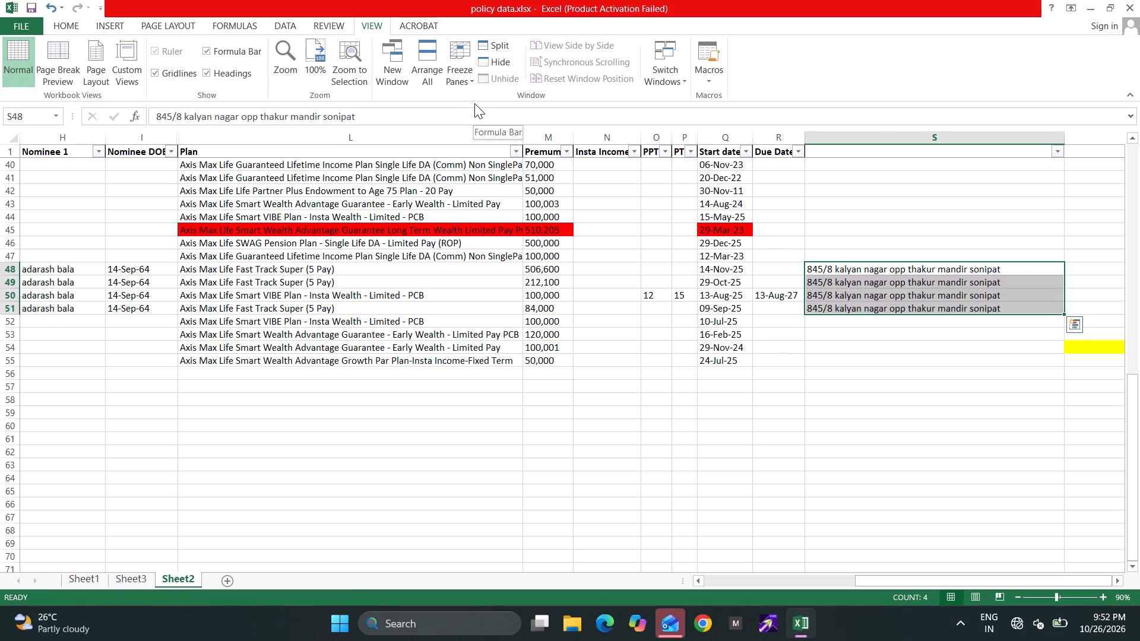
# Copy the start dates in Q48:Q49 into the Due Date cells R48:R49.
pyautogui.press('Left')
pyautogui.press('Up')
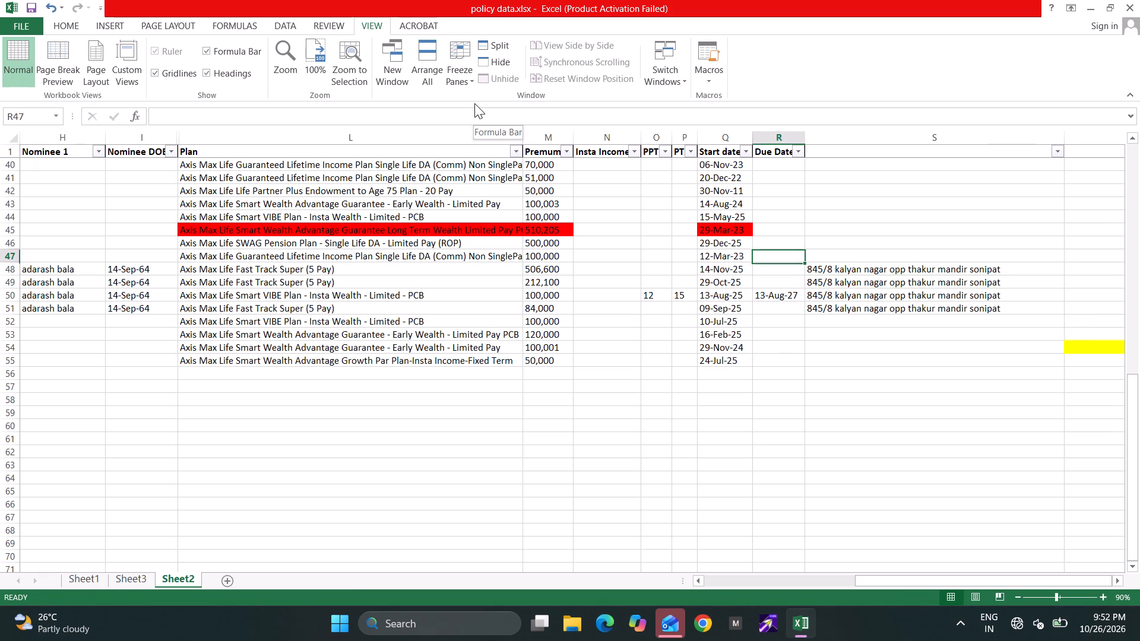
pyautogui.press('Down')
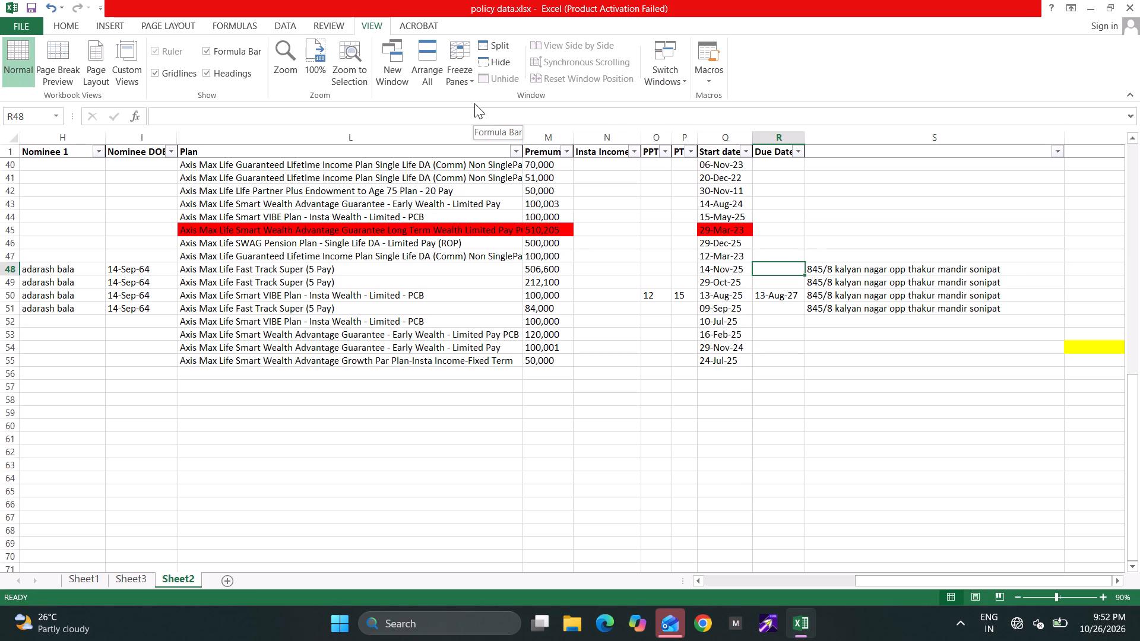
pyautogui.press('Left')
pyautogui.press('Left')
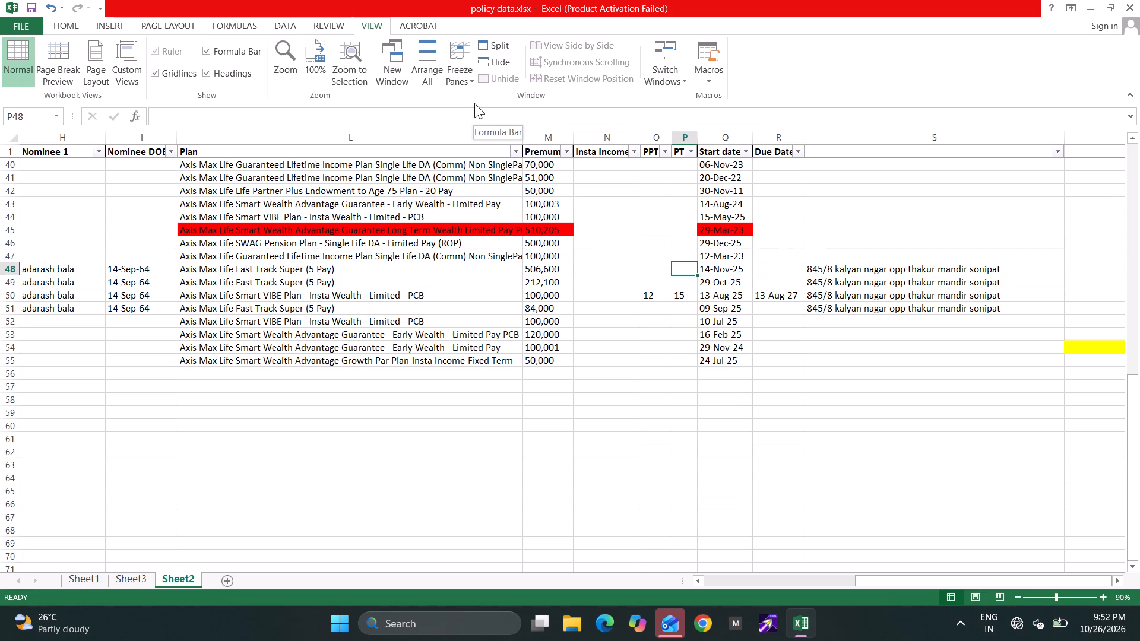
pyautogui.press('Right')
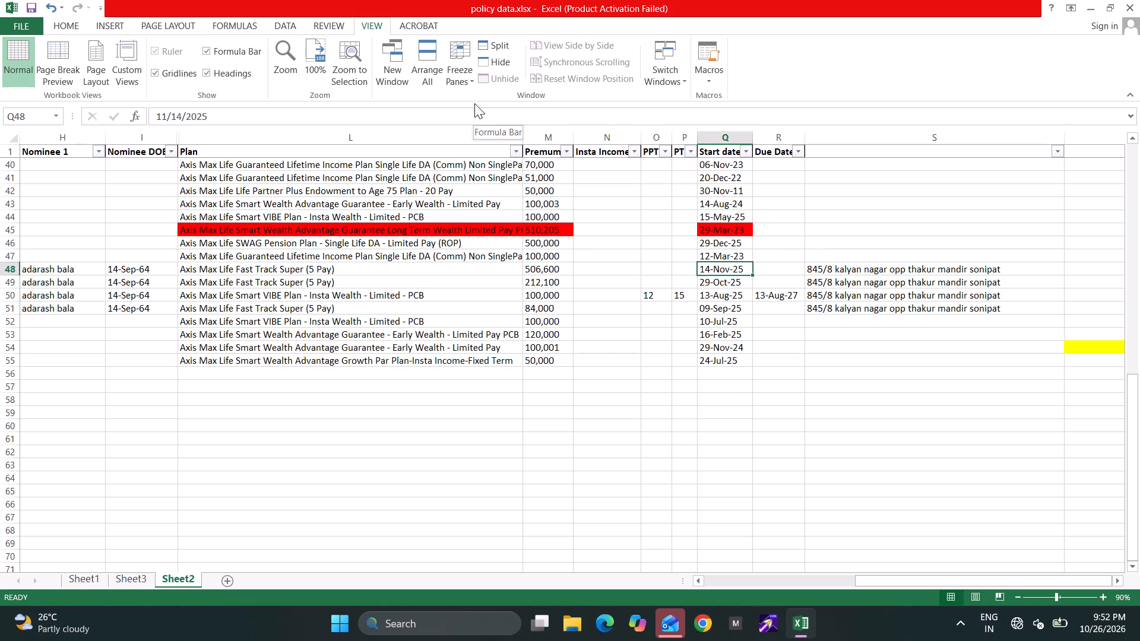
pyautogui.hotkey('shift', 'Down')
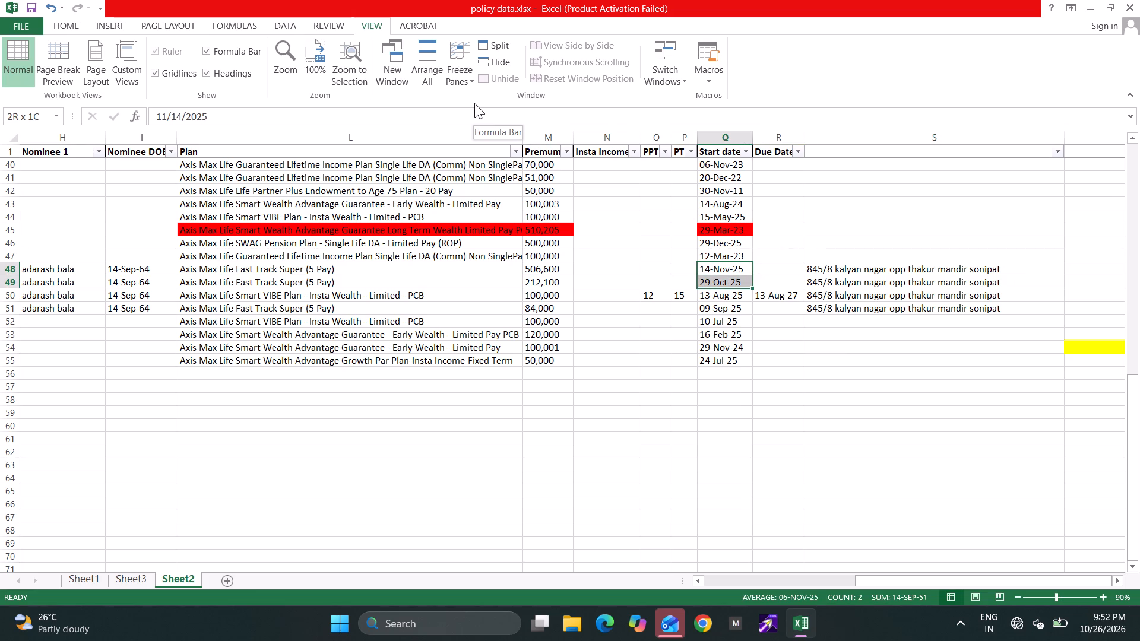
pyautogui.hotkey('ctrl', 'c')
pyautogui.press('Right')
pyautogui.hotkey('ctrl', 'v')
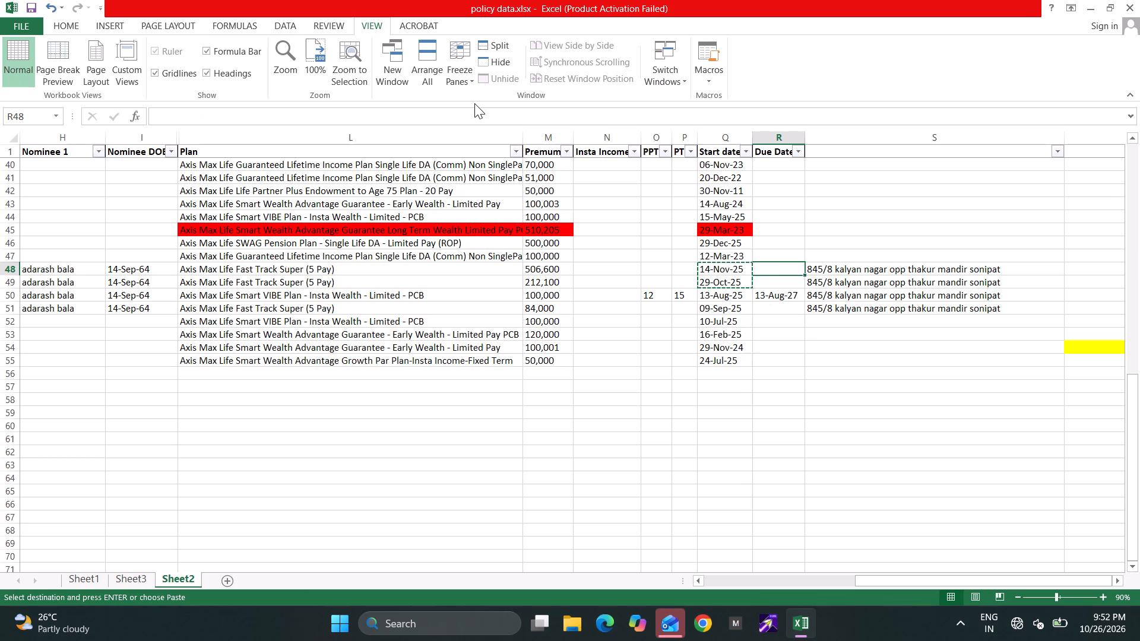
# Change the year of both due dates to 2026, making R48 11/14/2026 and R49 10/29/2026.
pyautogui.click(257, 120)
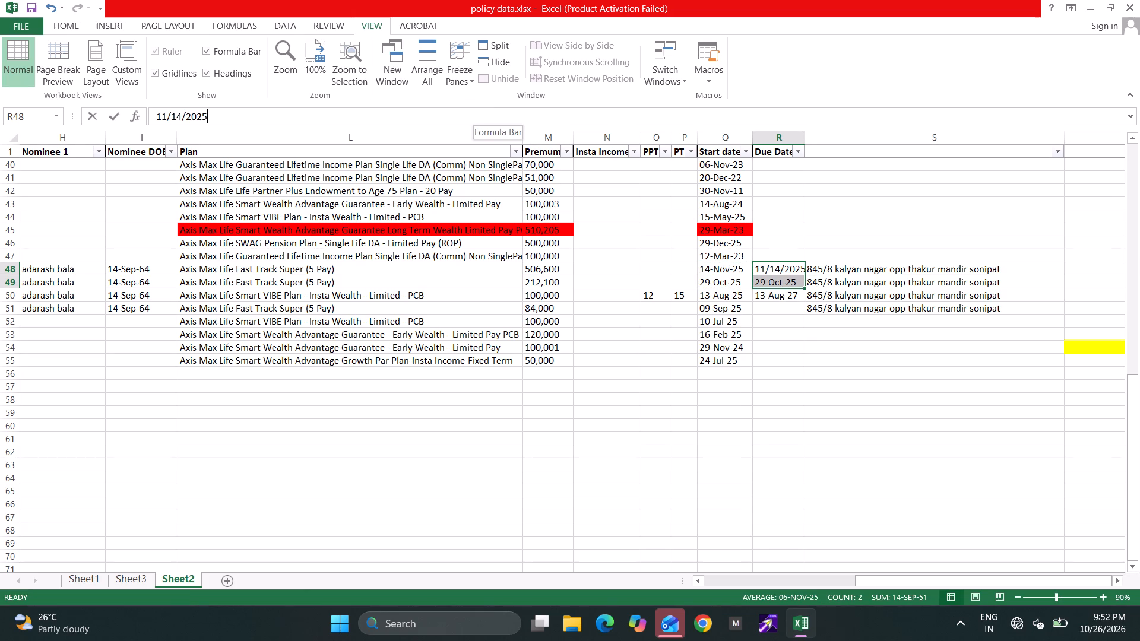
pyautogui.press('BackSpace')
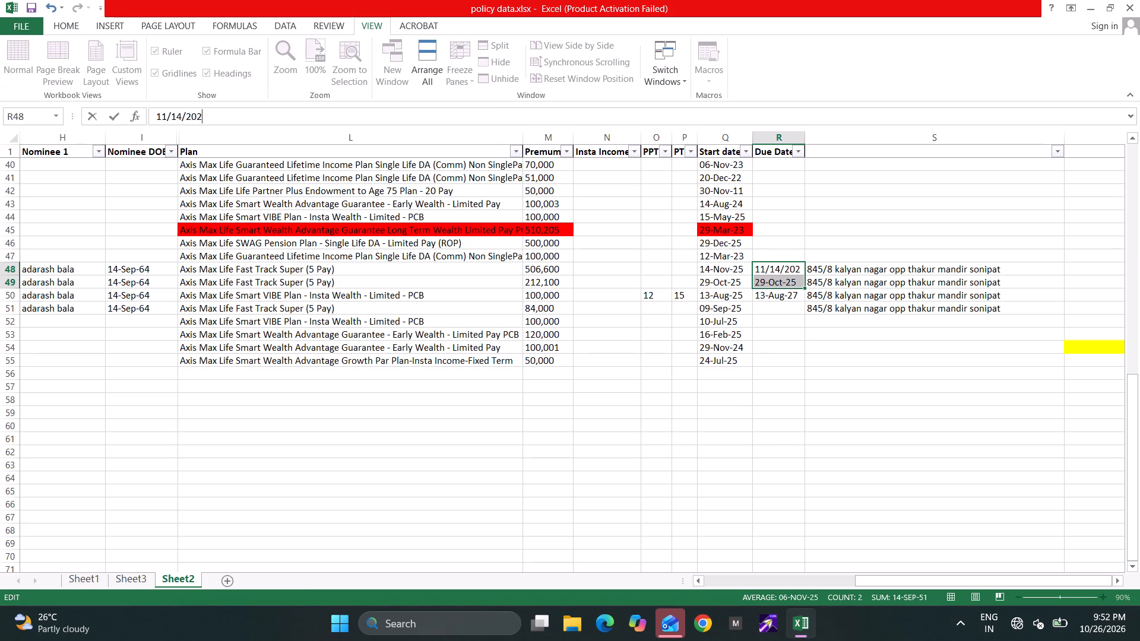
pyautogui.press('6')
pyautogui.press('Return')
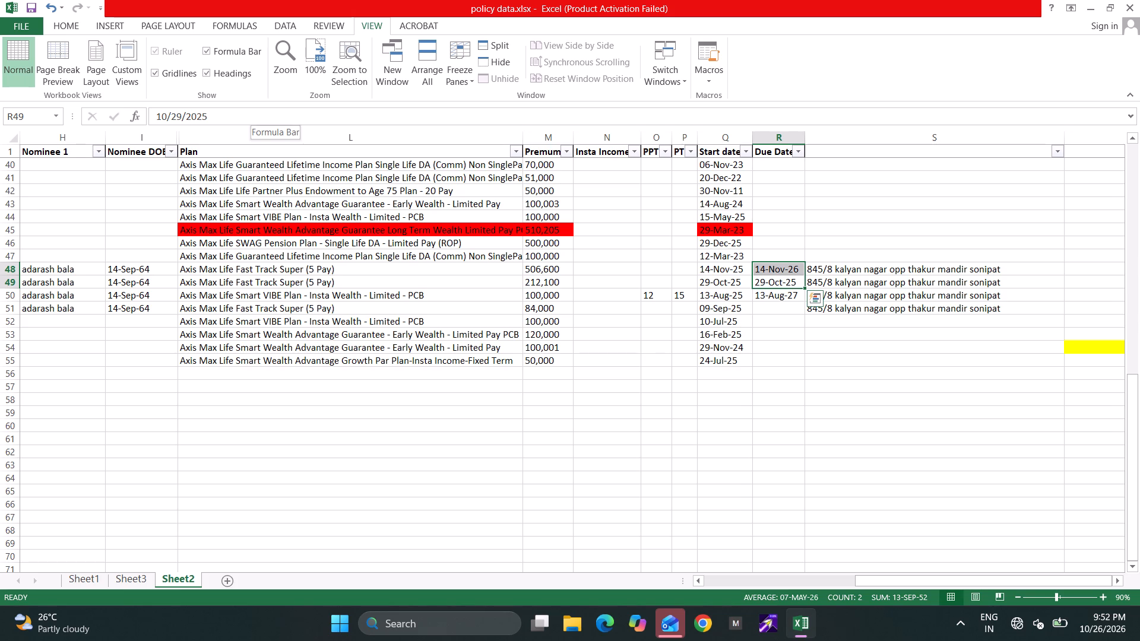
pyautogui.click(257, 120)
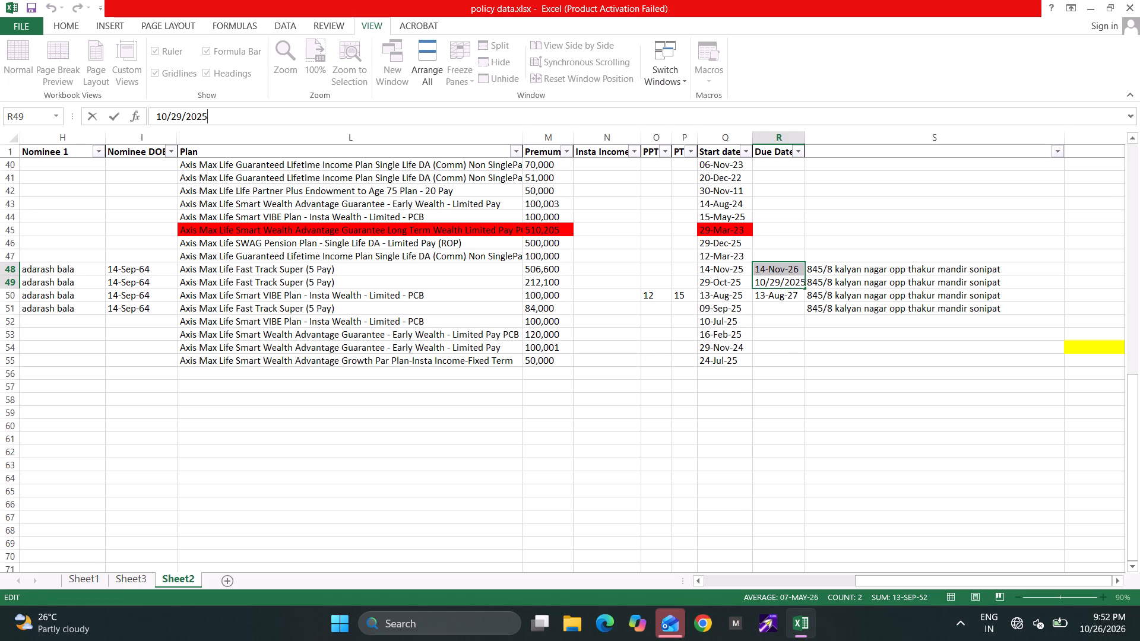
pyautogui.press('BackSpace')
pyautogui.press('6')
pyautogui.press('Return')
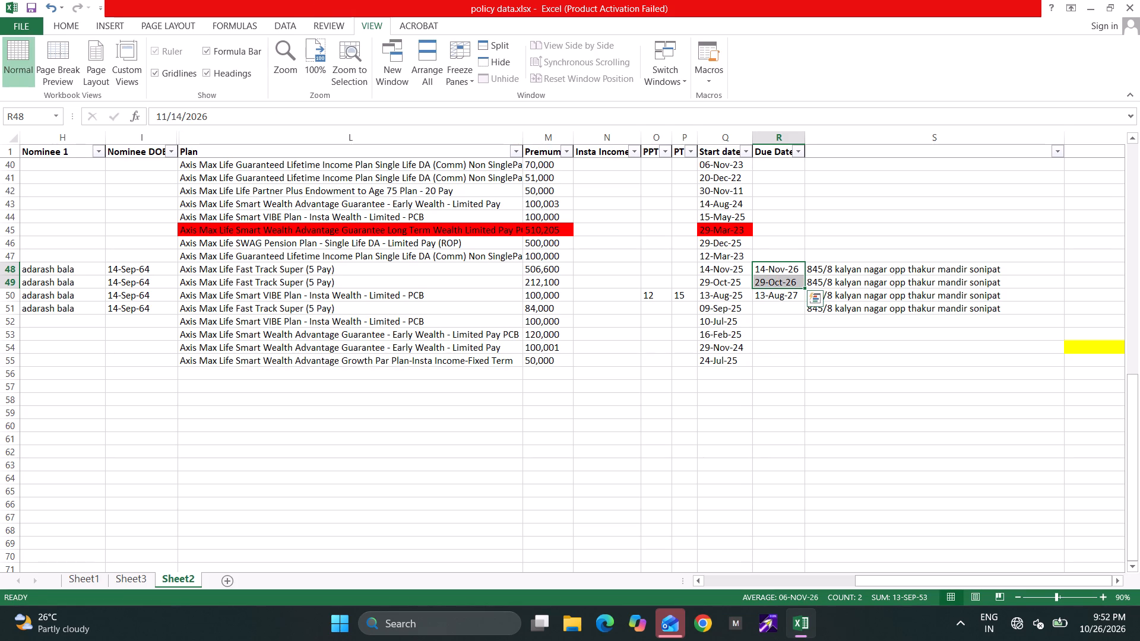
# Save the policy data workbook.
pyautogui.click(721, 291)
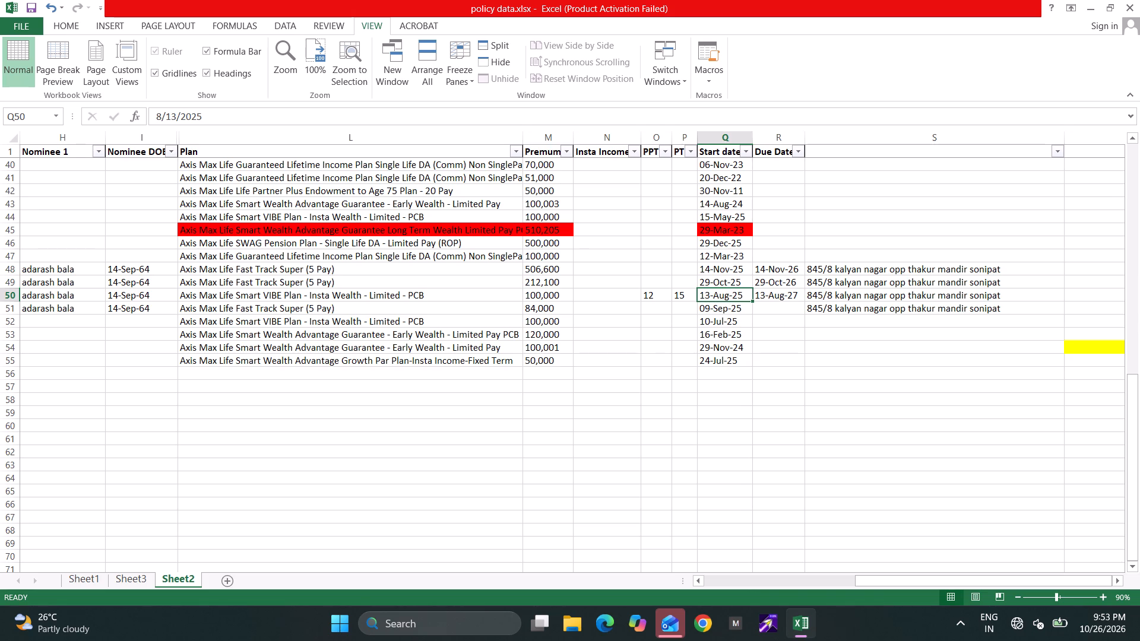
pyautogui.hotkey('ctrl', 's')
# Look back along row 50 from the start date to the Customer Name column.
pyautogui.press('Left')
pyautogui.press('Left')
pyautogui.press('Left')
pyautogui.press('Left')
pyautogui.press('Left')
pyautogui.press('Left')
pyautogui.press('Left')
pyautogui.press('Left')
pyautogui.press('Left')
pyautogui.press('Left')
pyautogui.press('Left')
pyautogui.press('Left')
pyautogui.press('Left')
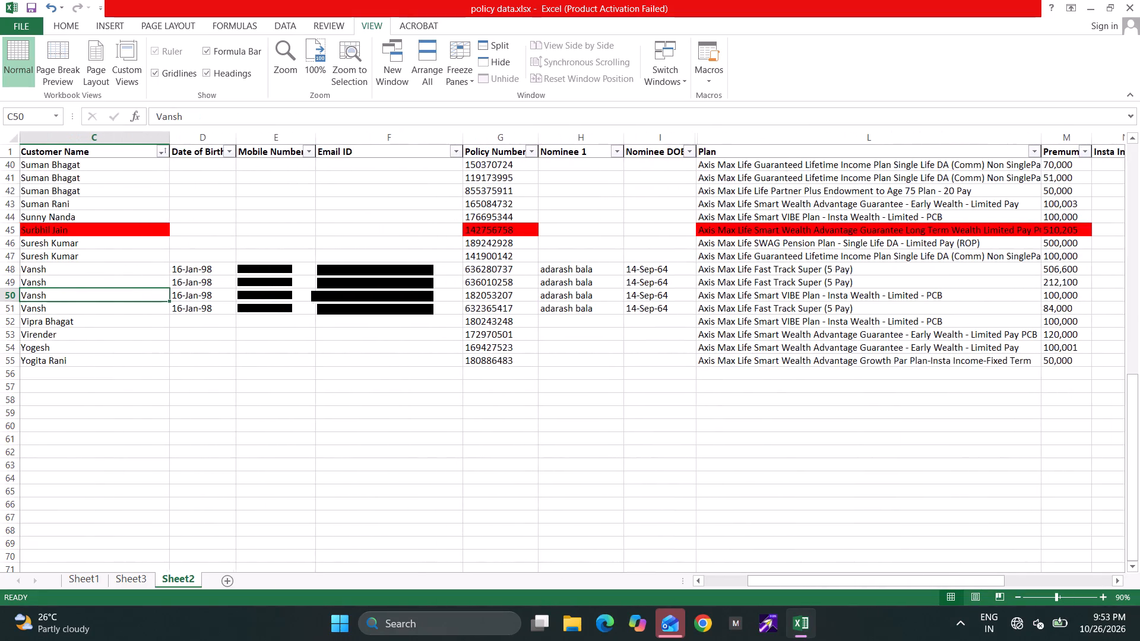
# Review the Customer Name column upward from row 50 to row 35, then back to row 39, checking for policies with missing details.
pyautogui.press('Left')
pyautogui.press('Left')
pyautogui.press('Up')
pyautogui.press('Up')
pyautogui.press('Up')
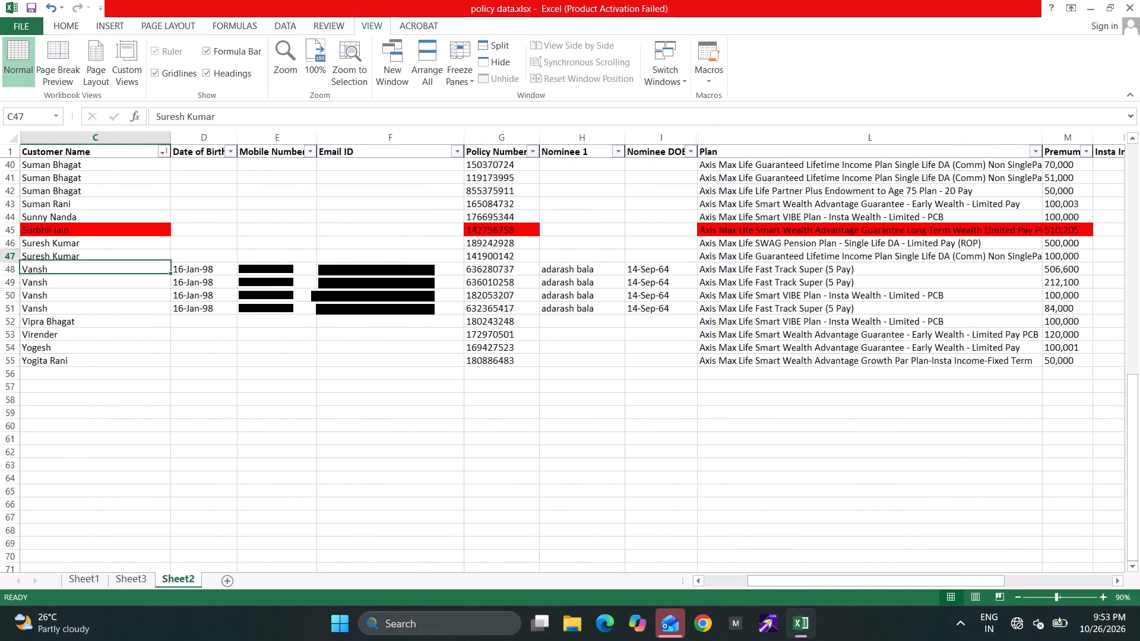
pyautogui.press('Up')
pyautogui.press('Up')
pyautogui.press('Up')
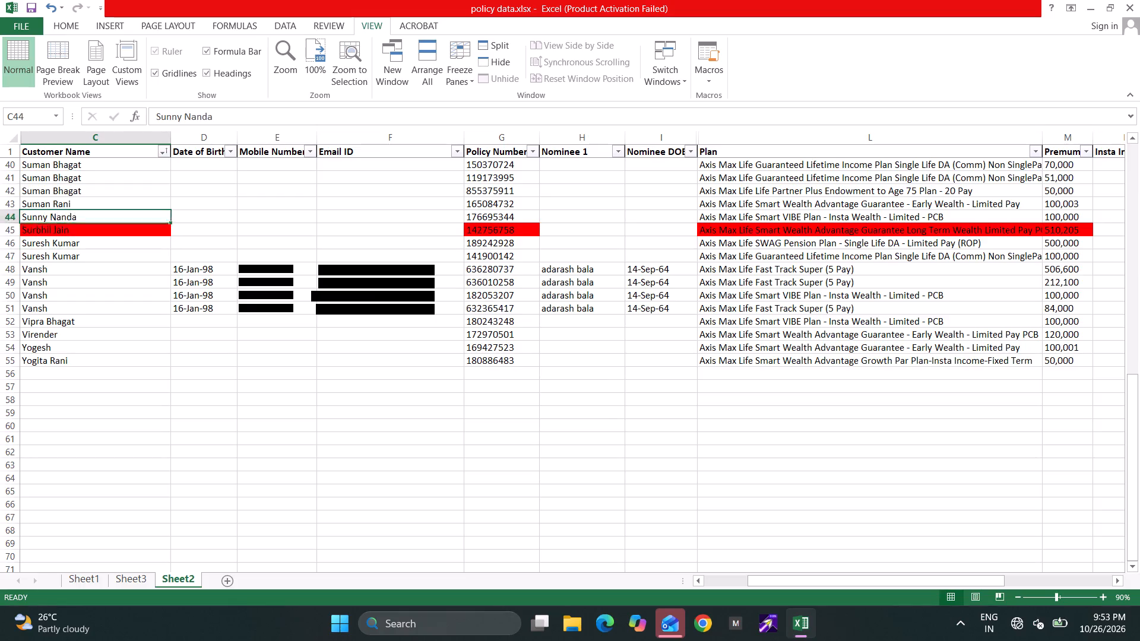
pyautogui.press('Up')
pyautogui.press('Up')
pyautogui.press('Up')
pyautogui.press('Up')
pyautogui.press('Up')
pyautogui.press('Up')
pyautogui.press('Up')
pyautogui.press('Up')
pyautogui.press('Up')
pyautogui.press('Down')
pyautogui.press('Down')
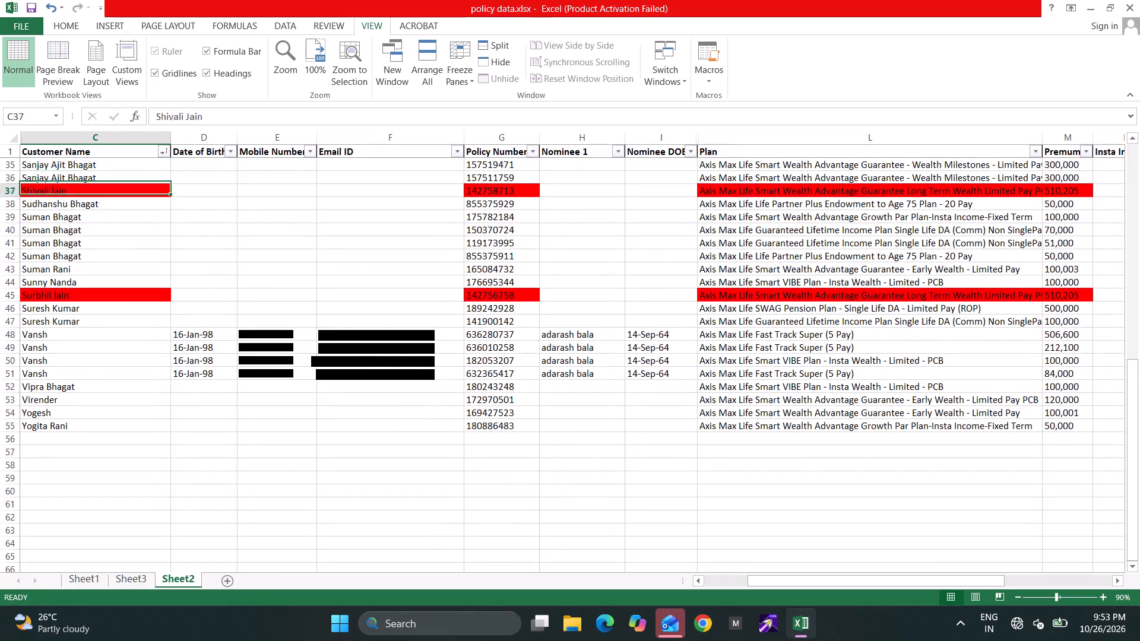
pyautogui.press('Down')
pyautogui.press('Down')
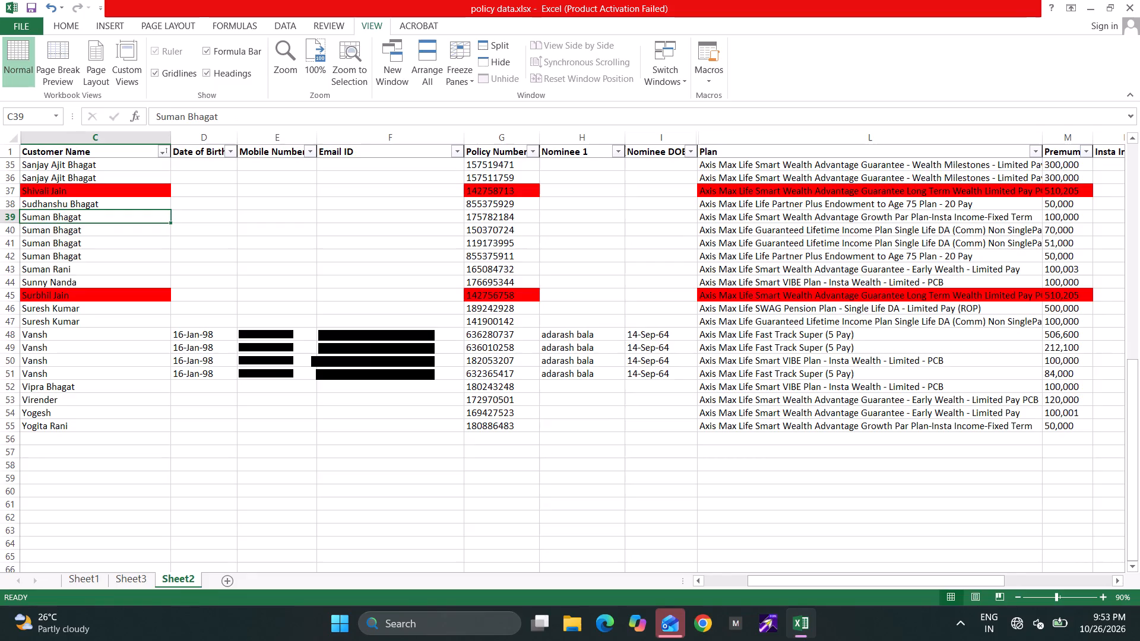
pyautogui.press('Left')
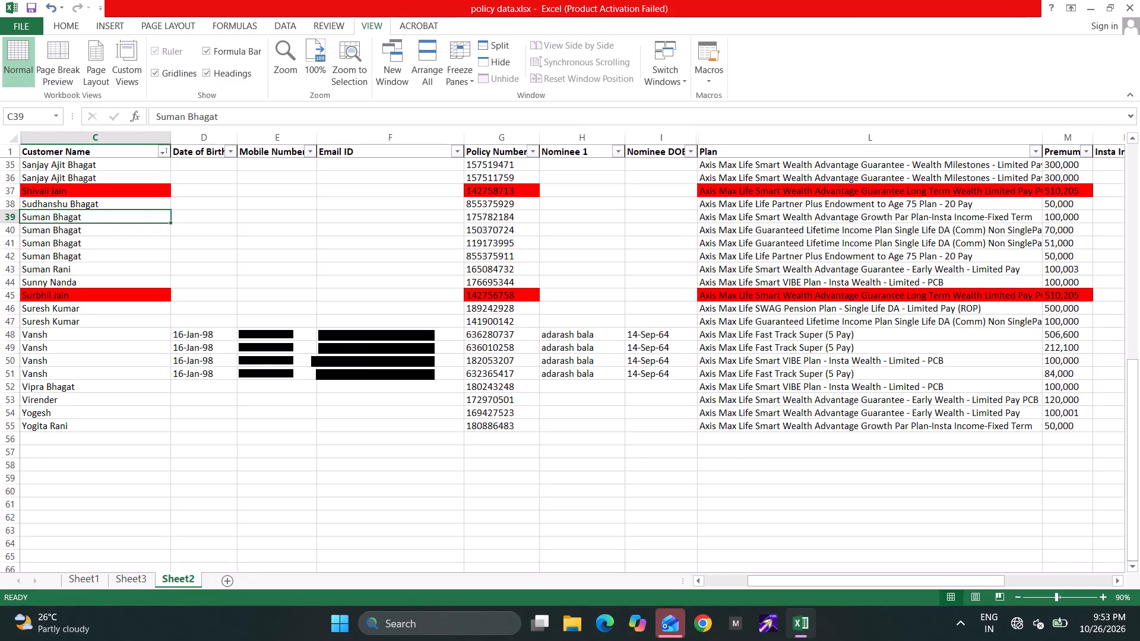
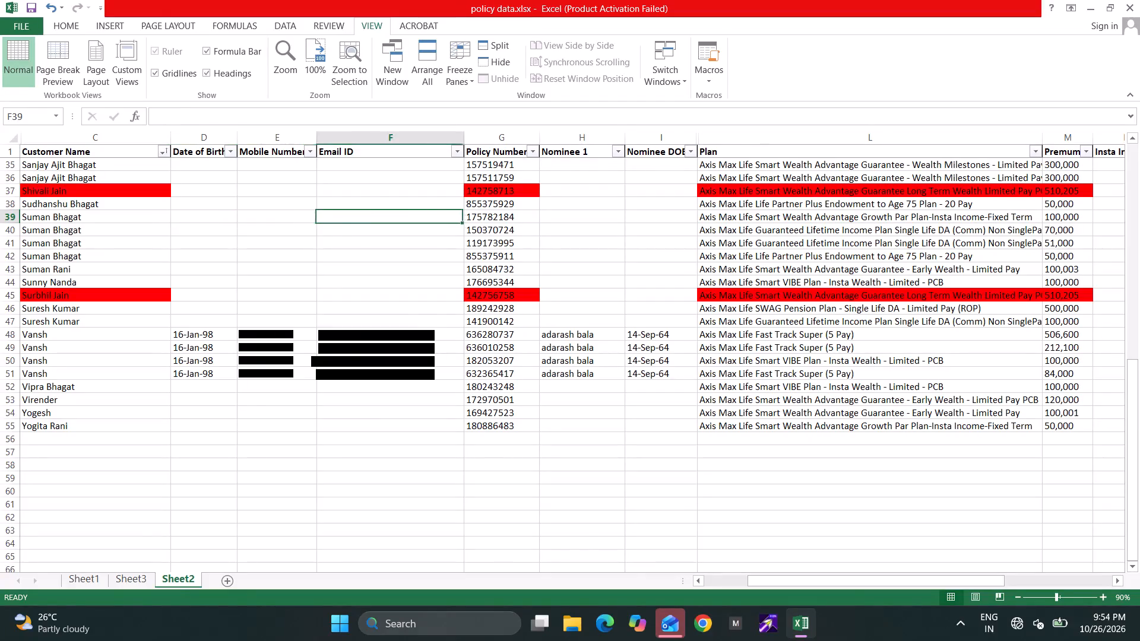
# Compare the policy numbers in rows 39 to 42 of the Policy Number column, finishing on row 41.
pyautogui.press('Right')
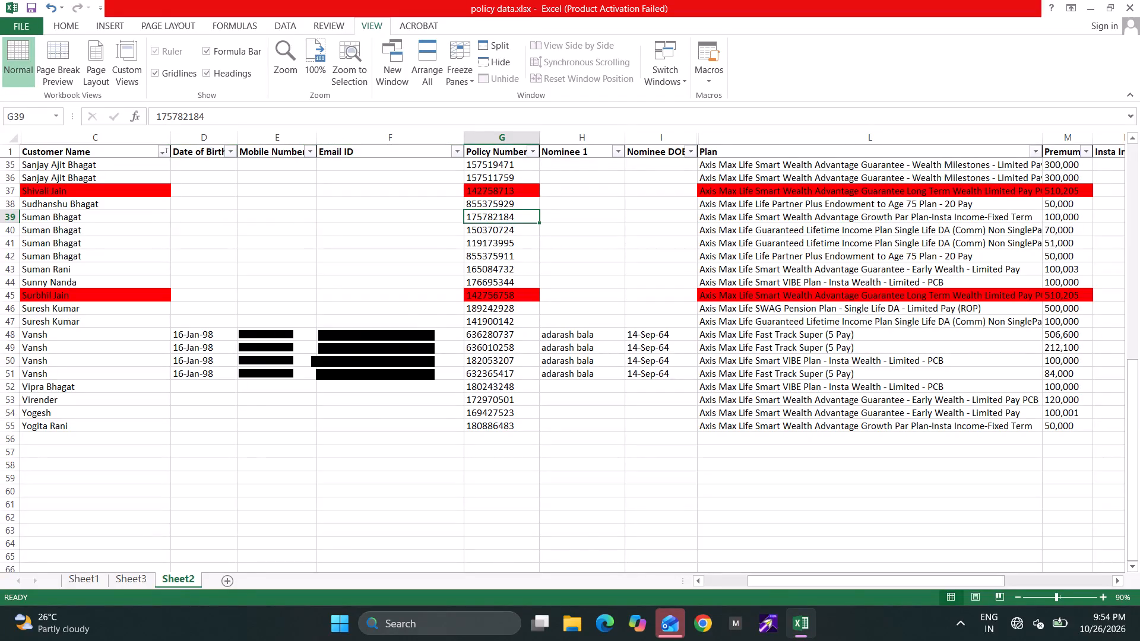
pyautogui.press('Down')
pyautogui.press('Down')
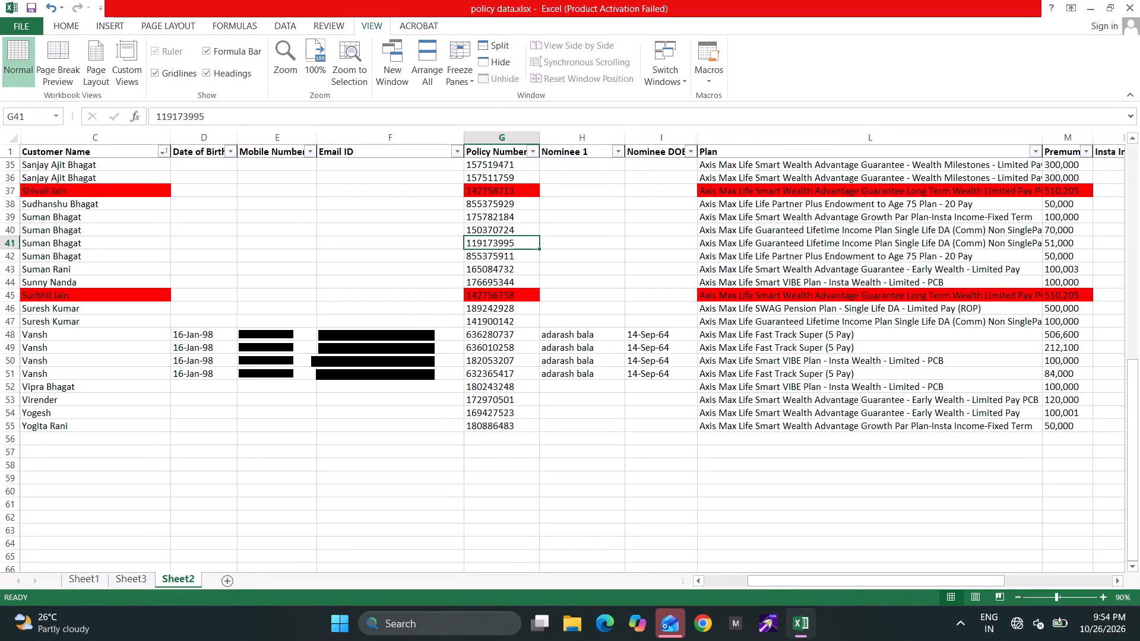
pyautogui.press('Up')
pyautogui.press('Up')
pyautogui.press('Down')
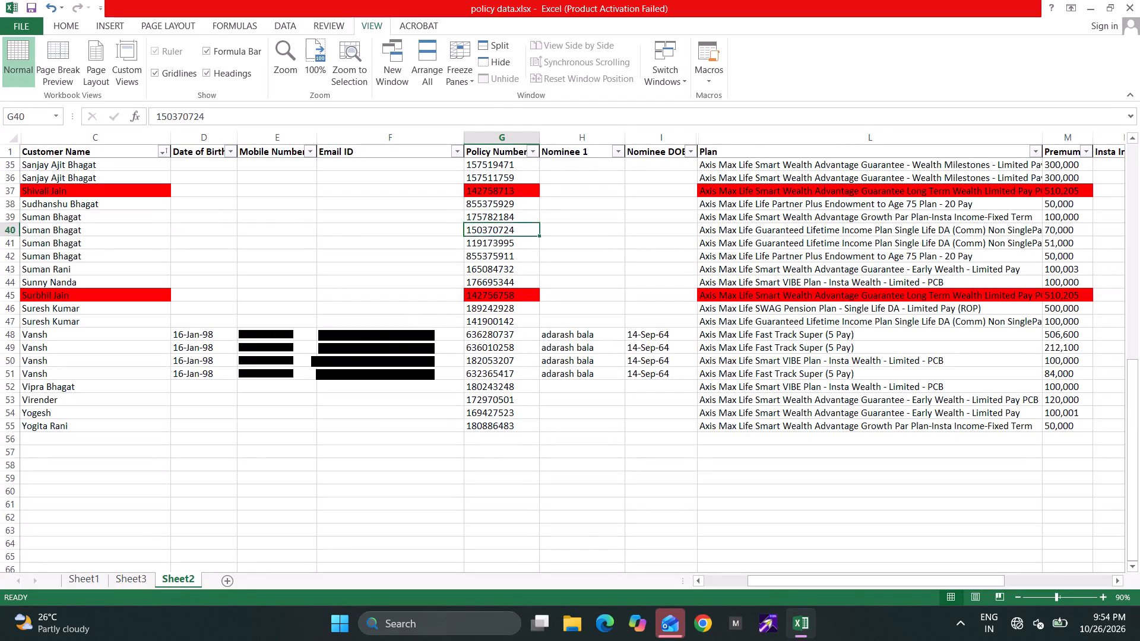
pyautogui.press('Down')
pyautogui.press('Down')
pyautogui.press('Up')
# Examine row 41 from the Date of Birth column across to the Start date column for missing details.
pyautogui.press('Left')
pyautogui.press('Left')
pyautogui.press('Left')
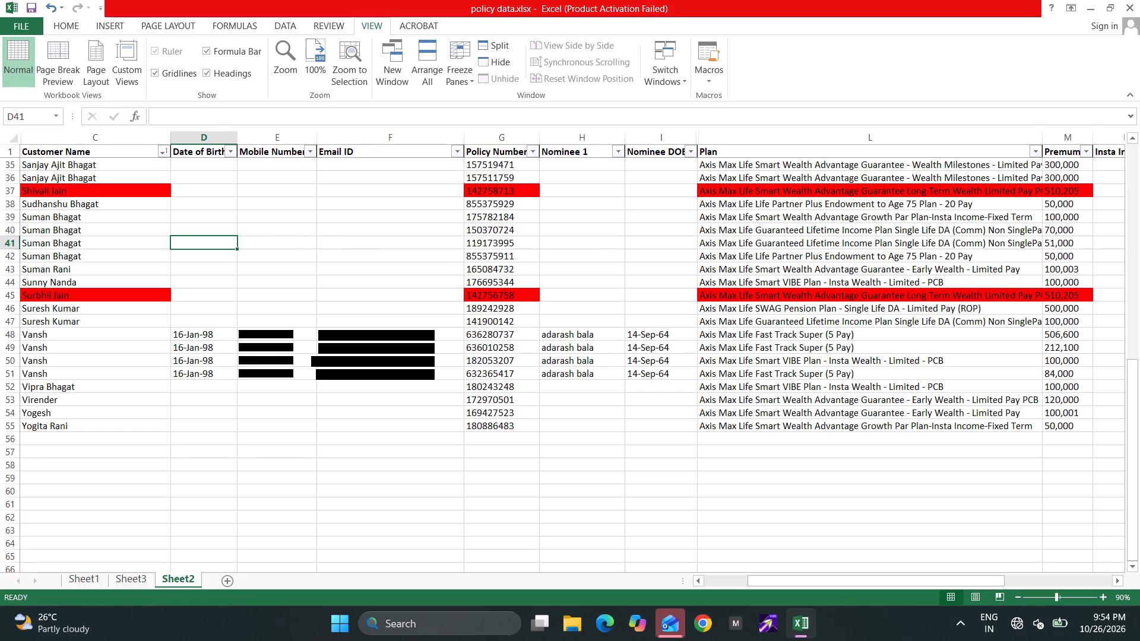
pyautogui.press('Right')
pyautogui.press('Right')
pyautogui.press('Right')
pyautogui.press('Right')
pyautogui.press('Right')
pyautogui.press('Right')
pyautogui.press('Right')
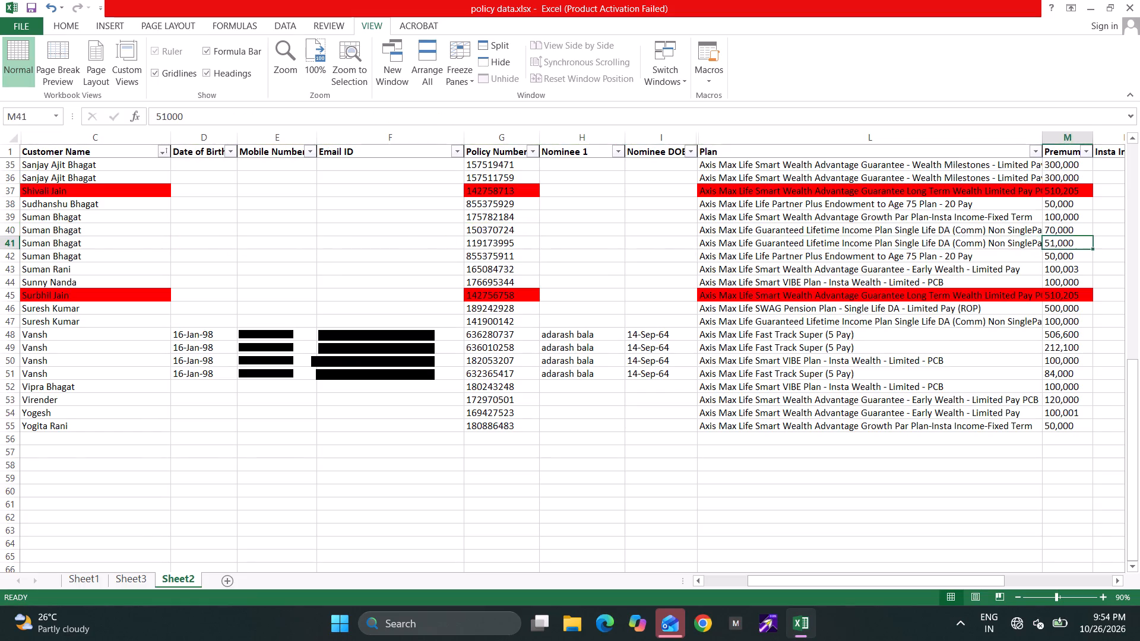
pyautogui.press('Right')
pyautogui.press('Right')
pyautogui.press('Right')
pyautogui.press('Right')
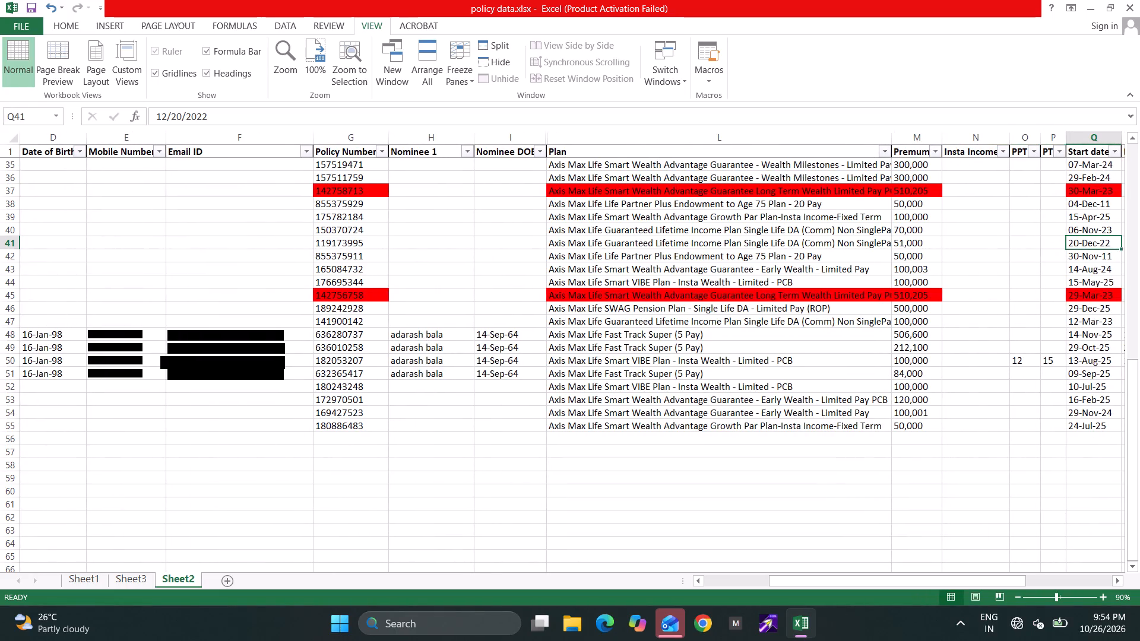
# Look back along row 41 from the start date to the Customer Name column.
pyautogui.press('Left')
pyautogui.press('Left')
pyautogui.press('Left')
pyautogui.press('Left')
pyautogui.press('Left')
pyautogui.press('Left')
pyautogui.press('Left')
pyautogui.press('Left')
pyautogui.press('Left')
pyautogui.press('Left')
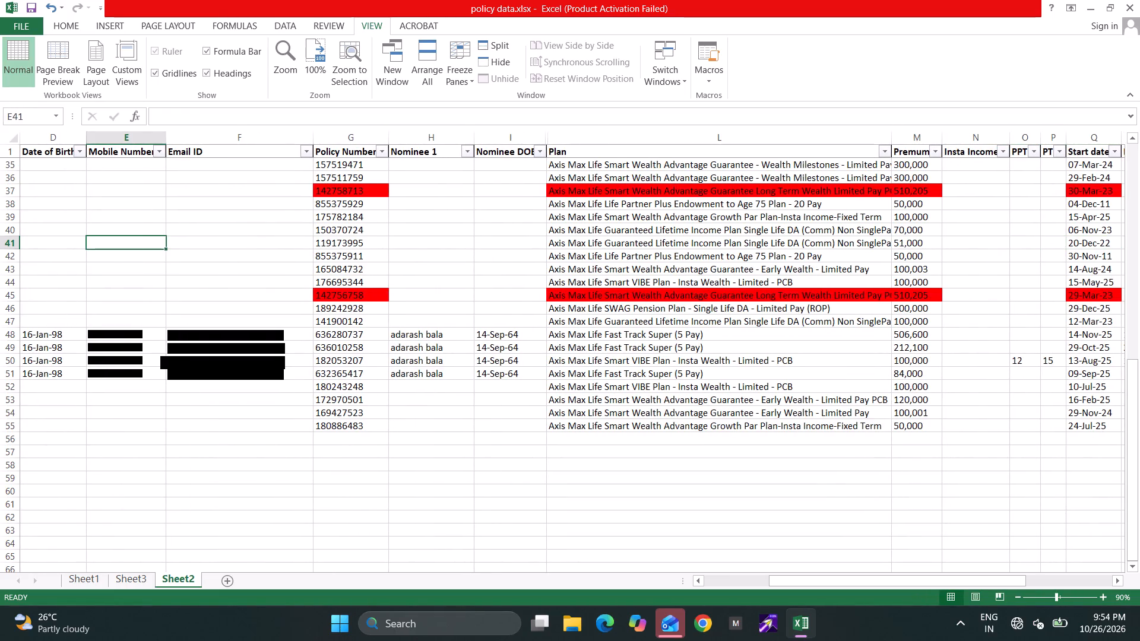
pyautogui.press('Left')
pyautogui.press('Left')
pyautogui.press('Left')
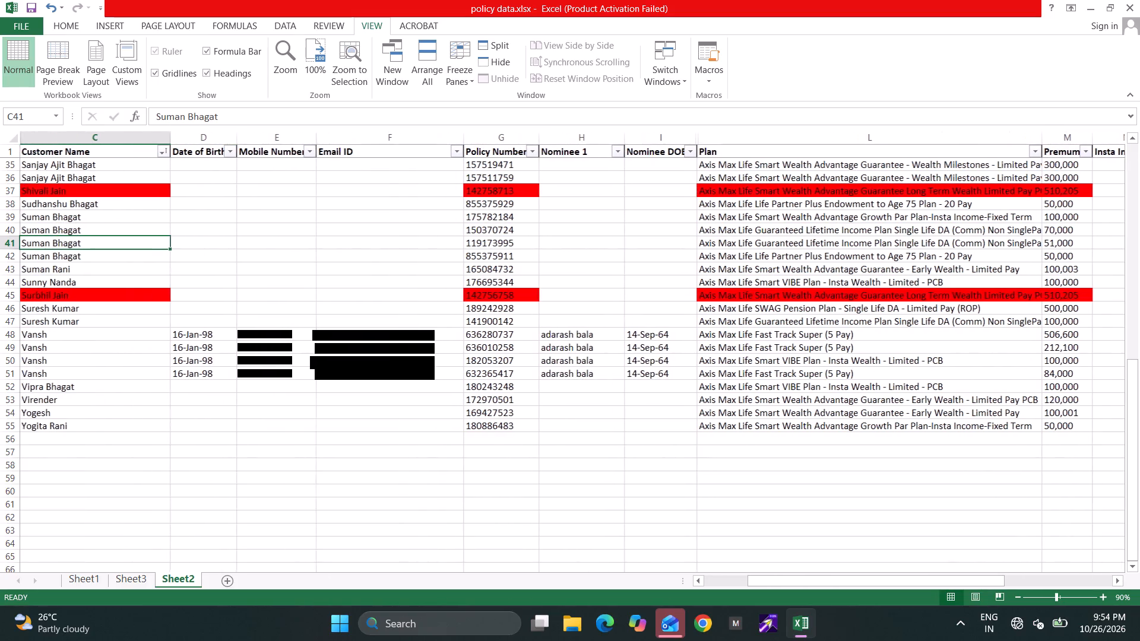
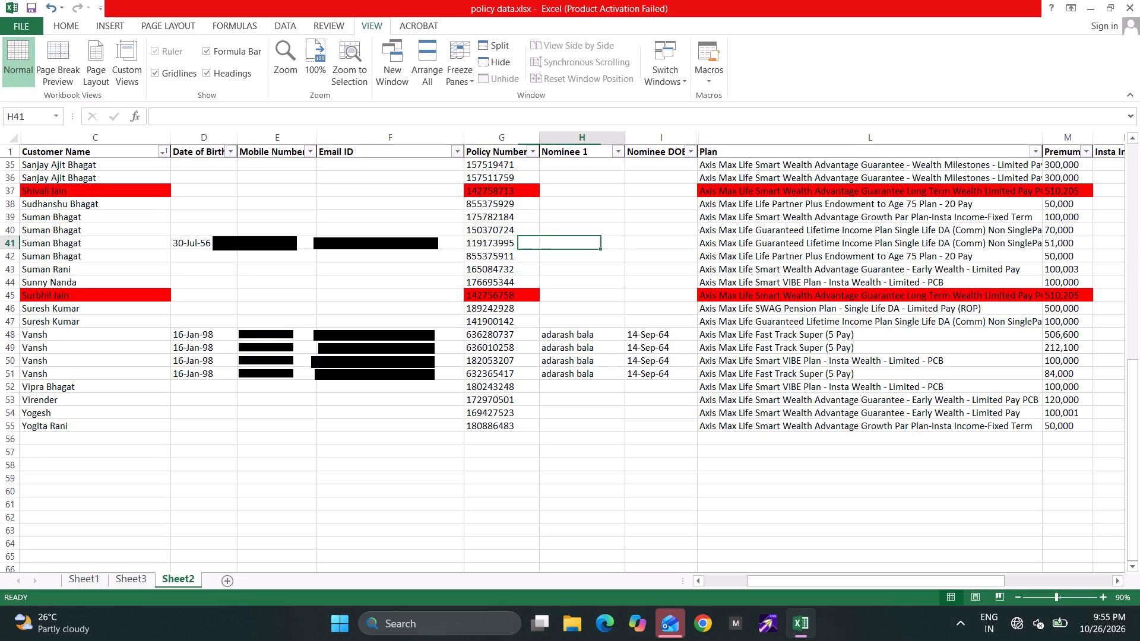
# Enter the nominee's full name in the Nominee 1 column of row 41, correcting the spelling of the first name.
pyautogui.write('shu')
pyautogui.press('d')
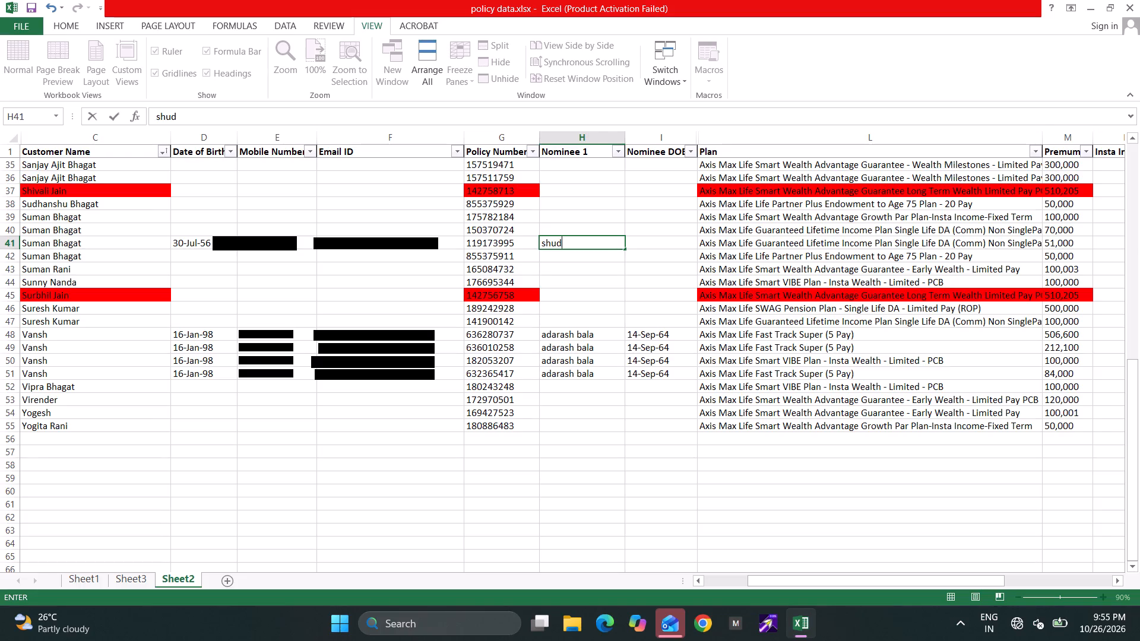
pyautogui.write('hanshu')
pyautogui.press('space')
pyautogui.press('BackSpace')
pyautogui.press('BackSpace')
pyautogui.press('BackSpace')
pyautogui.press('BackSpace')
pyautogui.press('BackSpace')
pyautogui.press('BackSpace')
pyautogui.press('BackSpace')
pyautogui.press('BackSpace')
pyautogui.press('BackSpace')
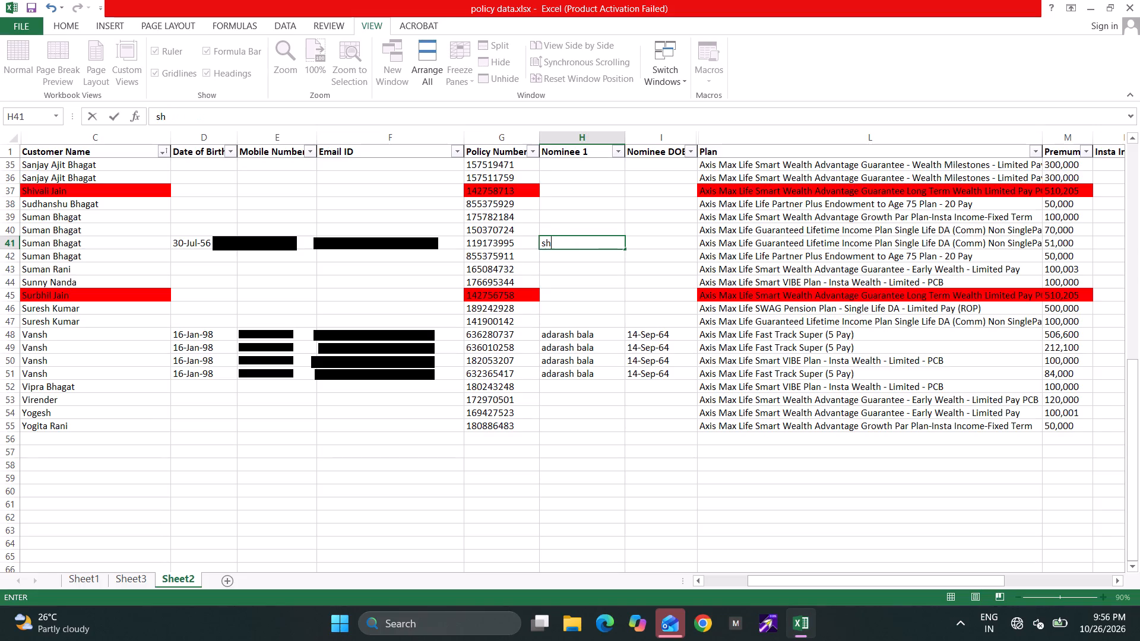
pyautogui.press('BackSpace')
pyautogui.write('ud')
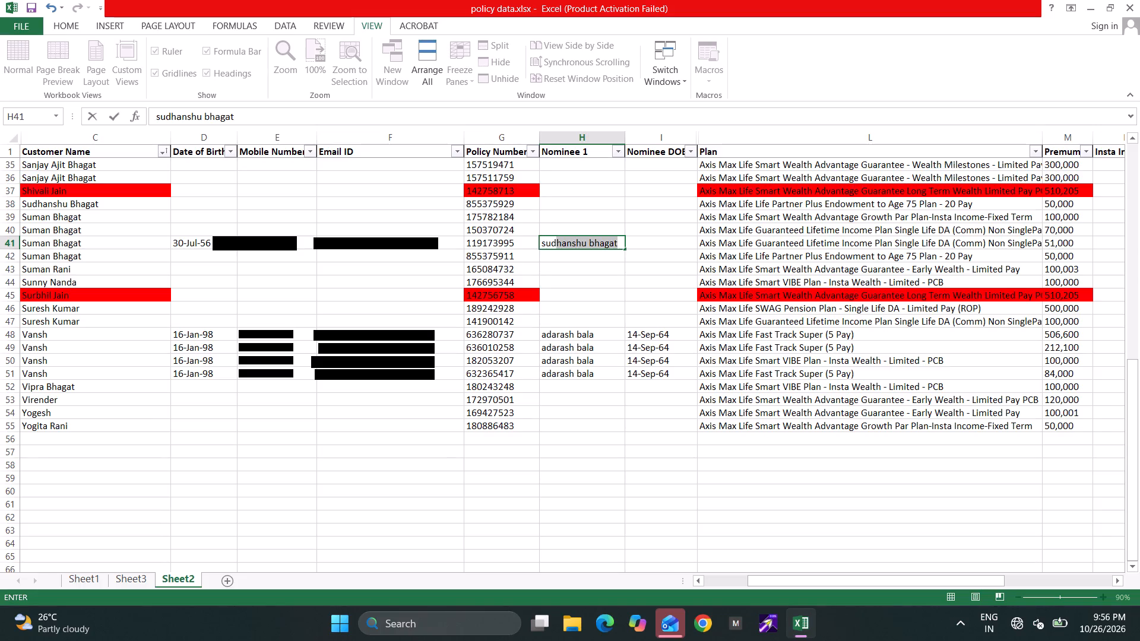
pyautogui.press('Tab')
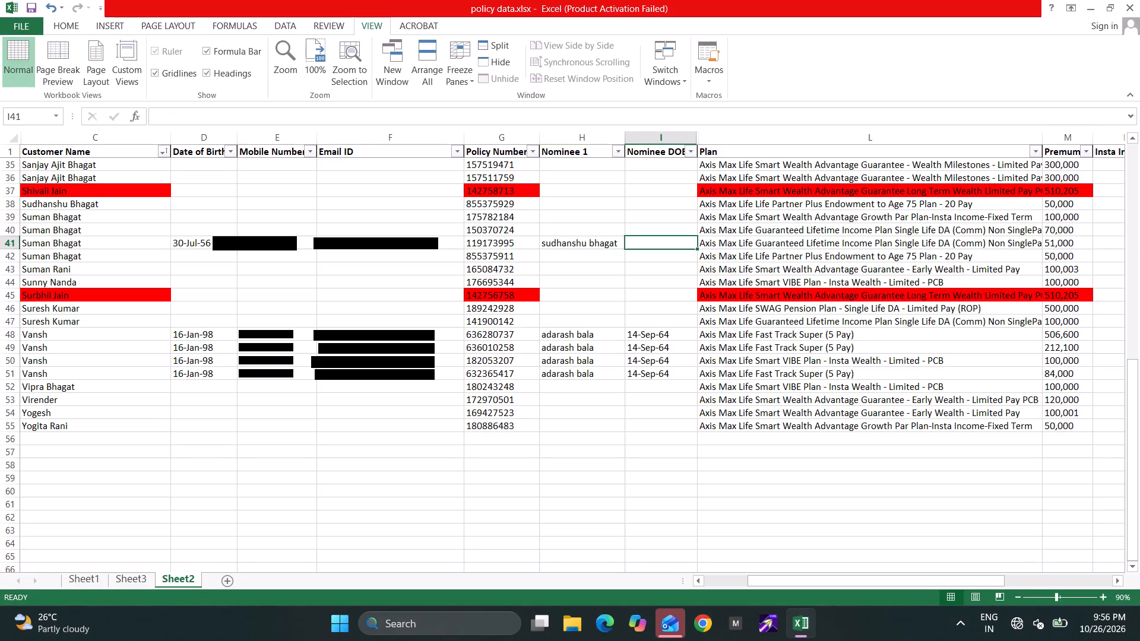
# Enter the nominee's date of birth in the Nominee DOB column of row 41 and return to that row's Date of Birth cell.
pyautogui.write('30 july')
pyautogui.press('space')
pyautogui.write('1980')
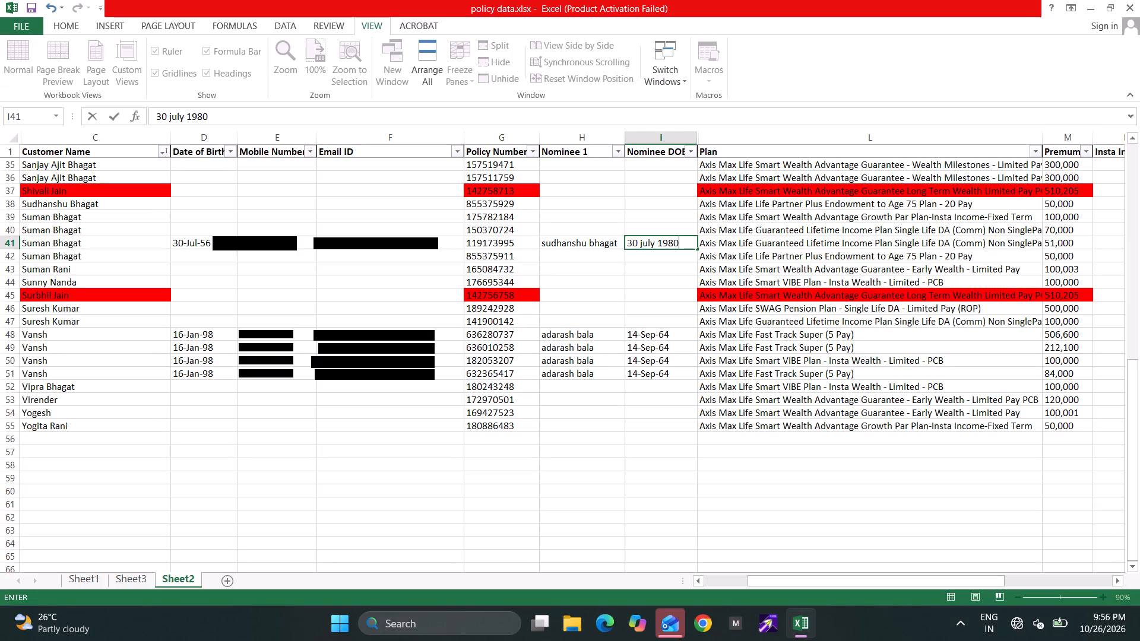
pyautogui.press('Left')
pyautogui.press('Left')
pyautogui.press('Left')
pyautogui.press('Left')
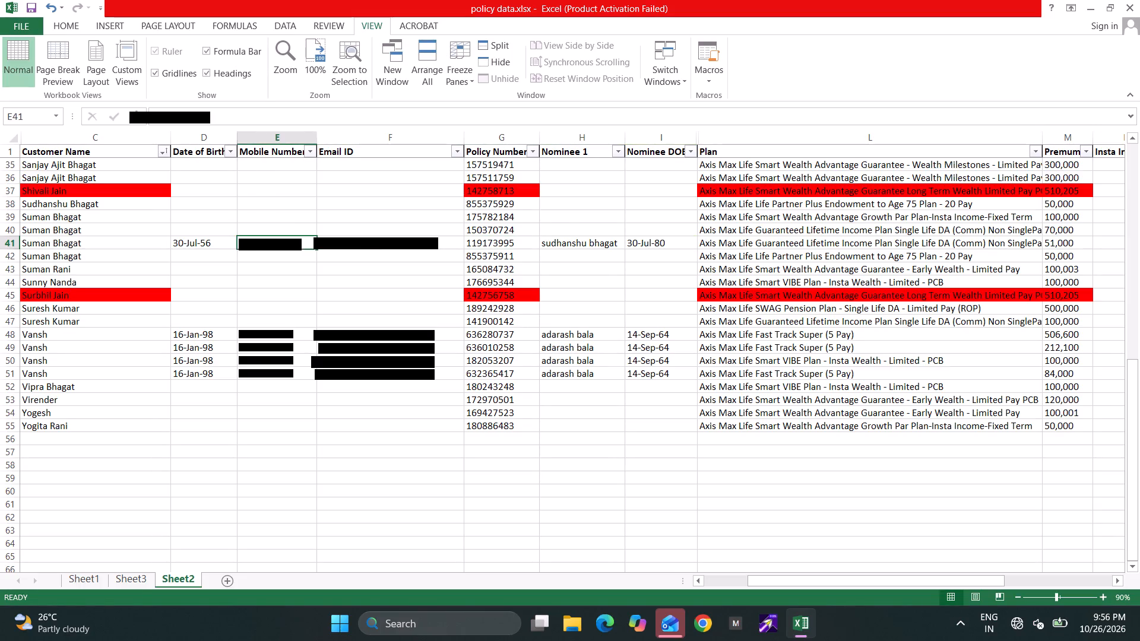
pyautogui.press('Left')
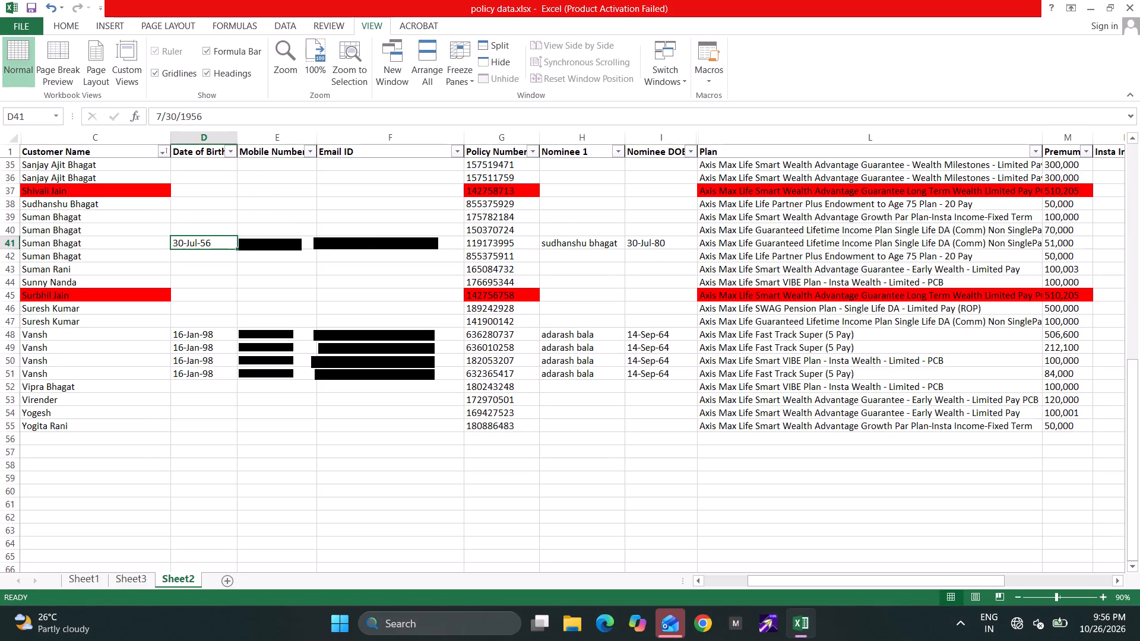
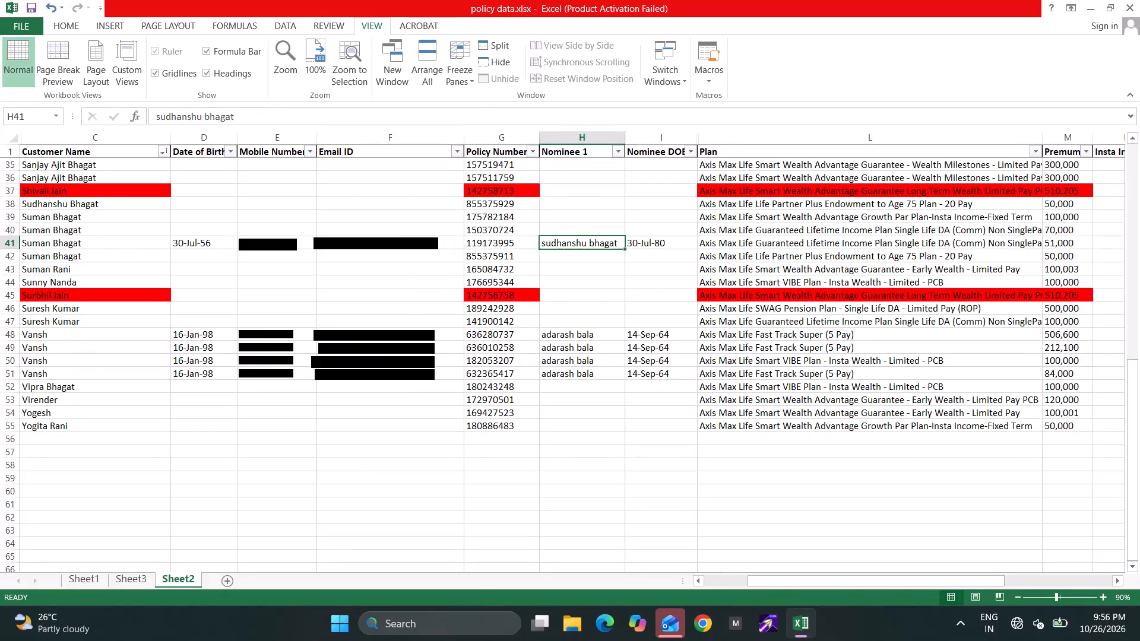
# Enter 5 in the PPT column and 51 in the PT column of row 41.
pyautogui.press('Right')
pyautogui.press('Right')
pyautogui.press('Right')
pyautogui.press('Right')
pyautogui.press('Right')
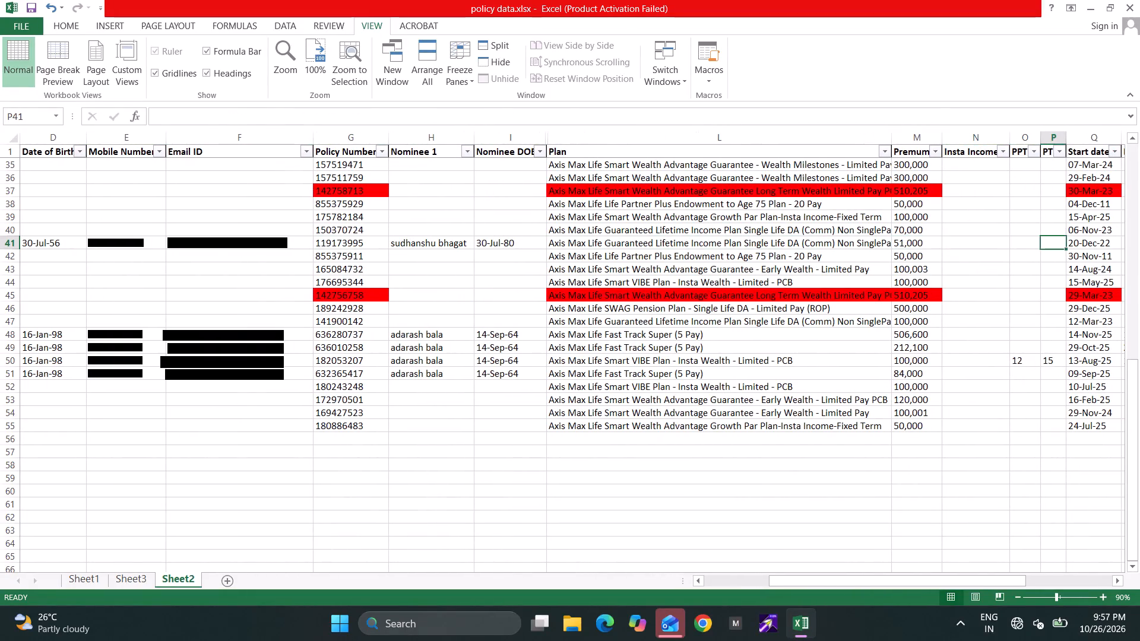
pyautogui.press('Left')
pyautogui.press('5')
pyautogui.press('Right')
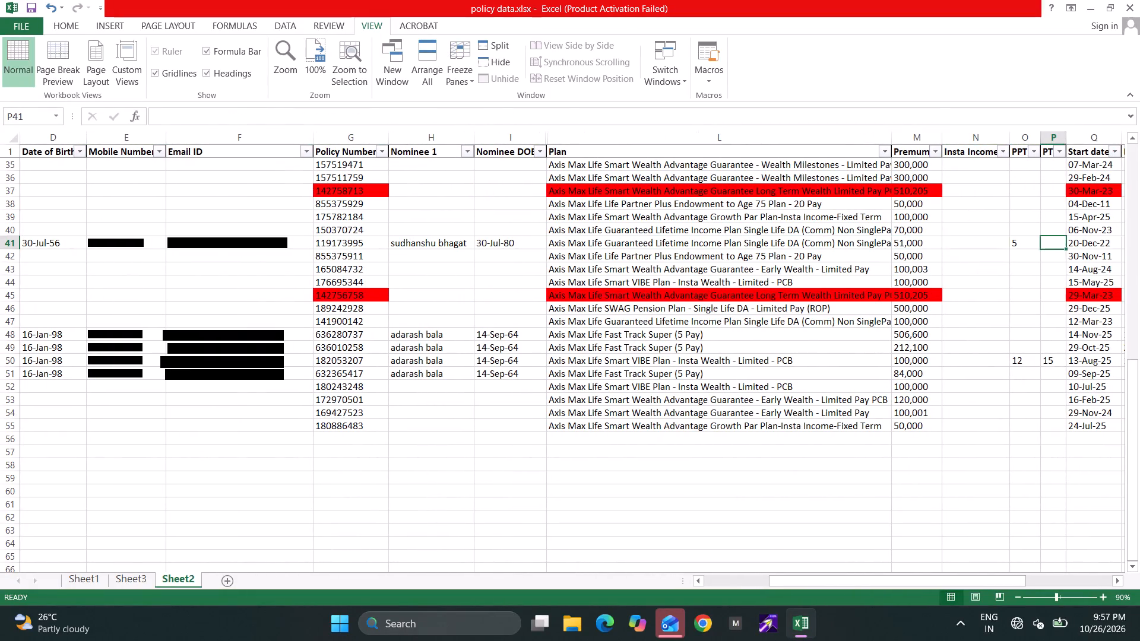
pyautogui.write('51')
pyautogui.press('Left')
# Look back over the policyholder details in row 41 and go to the Policy Number cell in row 39.
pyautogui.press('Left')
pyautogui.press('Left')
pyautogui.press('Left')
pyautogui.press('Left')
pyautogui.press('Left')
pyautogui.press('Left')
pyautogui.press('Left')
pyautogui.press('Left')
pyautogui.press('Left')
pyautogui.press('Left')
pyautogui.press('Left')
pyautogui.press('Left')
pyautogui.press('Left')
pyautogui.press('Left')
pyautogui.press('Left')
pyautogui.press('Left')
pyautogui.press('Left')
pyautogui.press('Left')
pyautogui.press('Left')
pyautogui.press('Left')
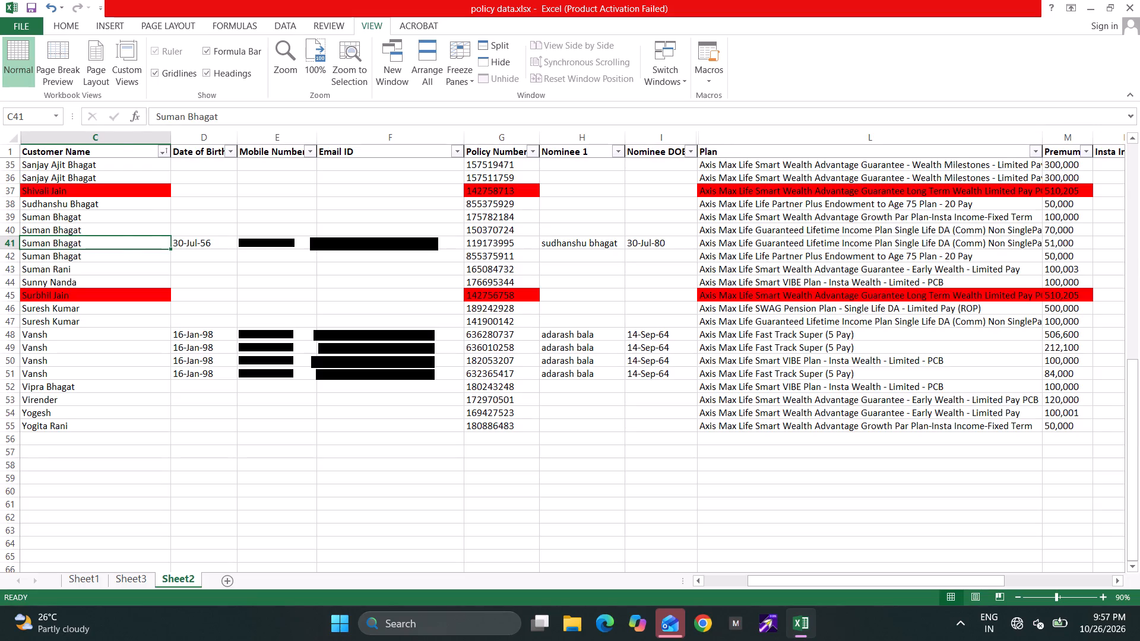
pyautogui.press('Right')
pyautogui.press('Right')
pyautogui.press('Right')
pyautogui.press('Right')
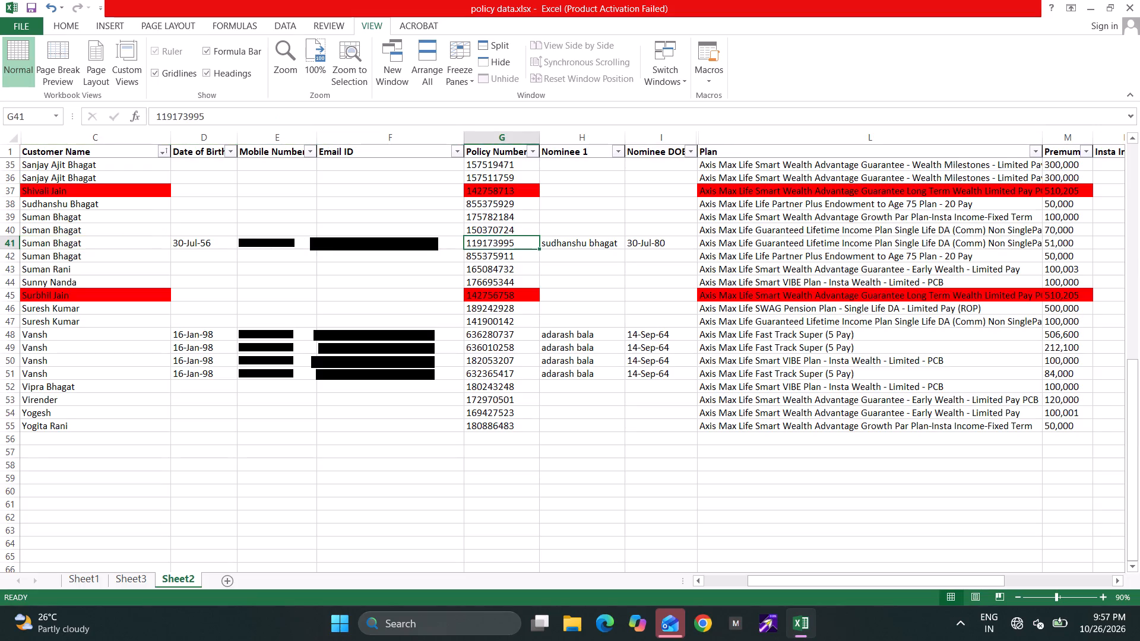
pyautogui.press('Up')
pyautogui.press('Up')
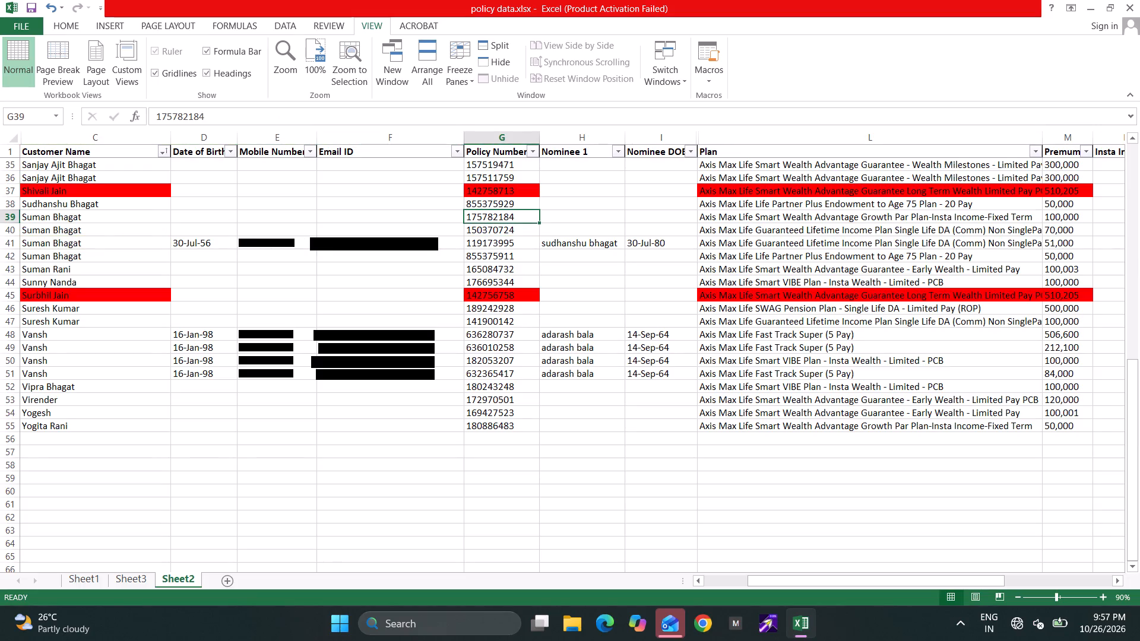
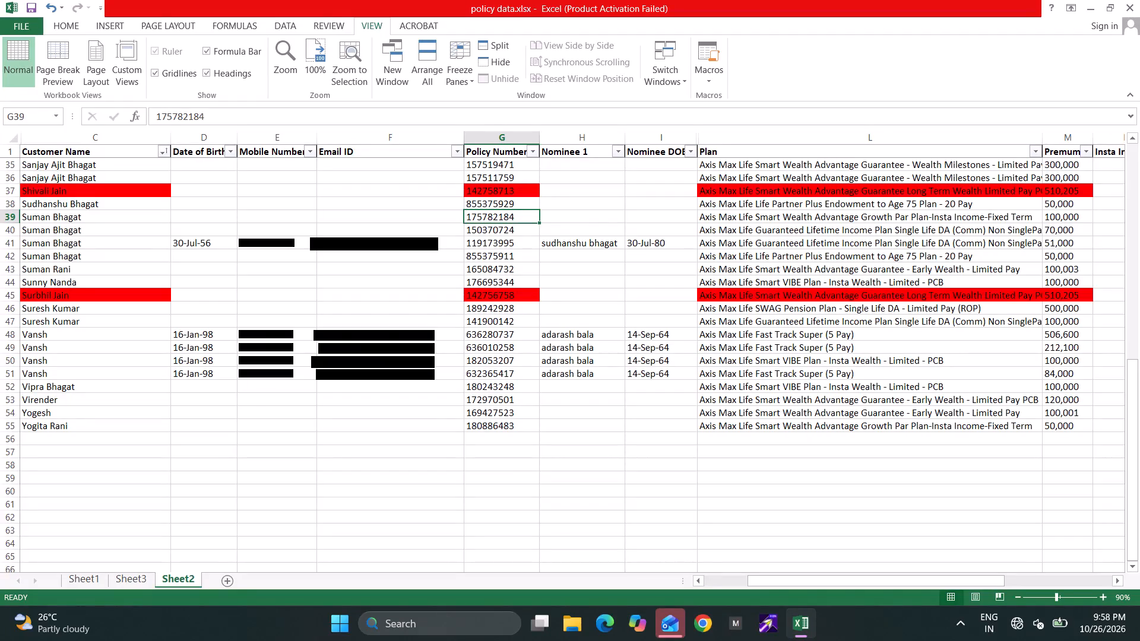
# Fill the date of birth, mobile number and email ID from row 41 down into row 42.
pyautogui.click(199, 243)
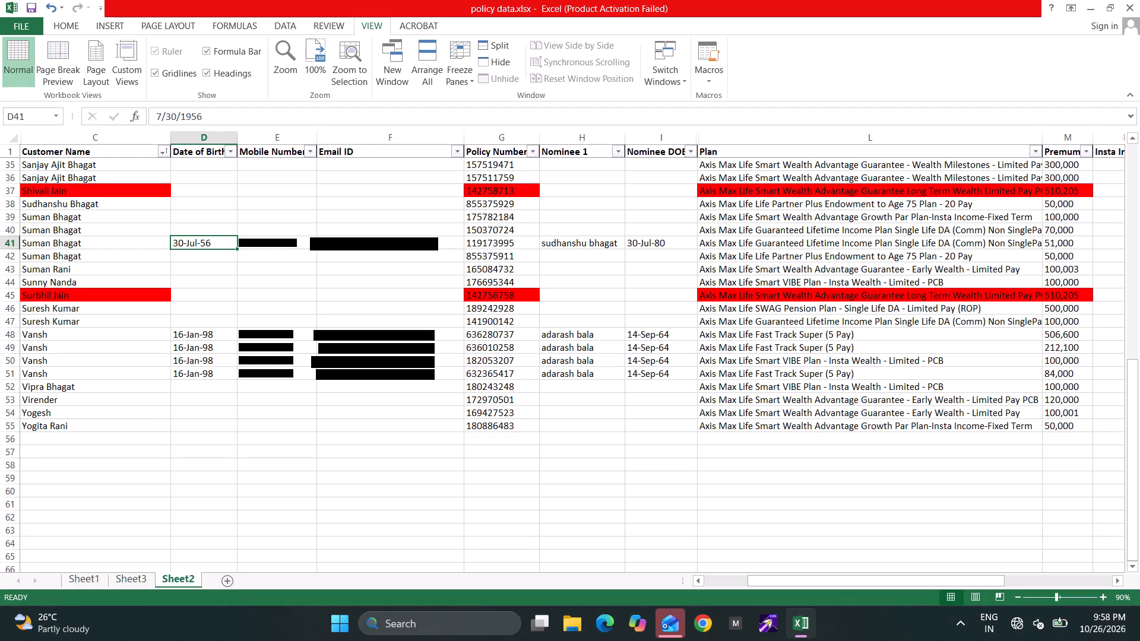
pyautogui.hotkey('shift', 'Right')
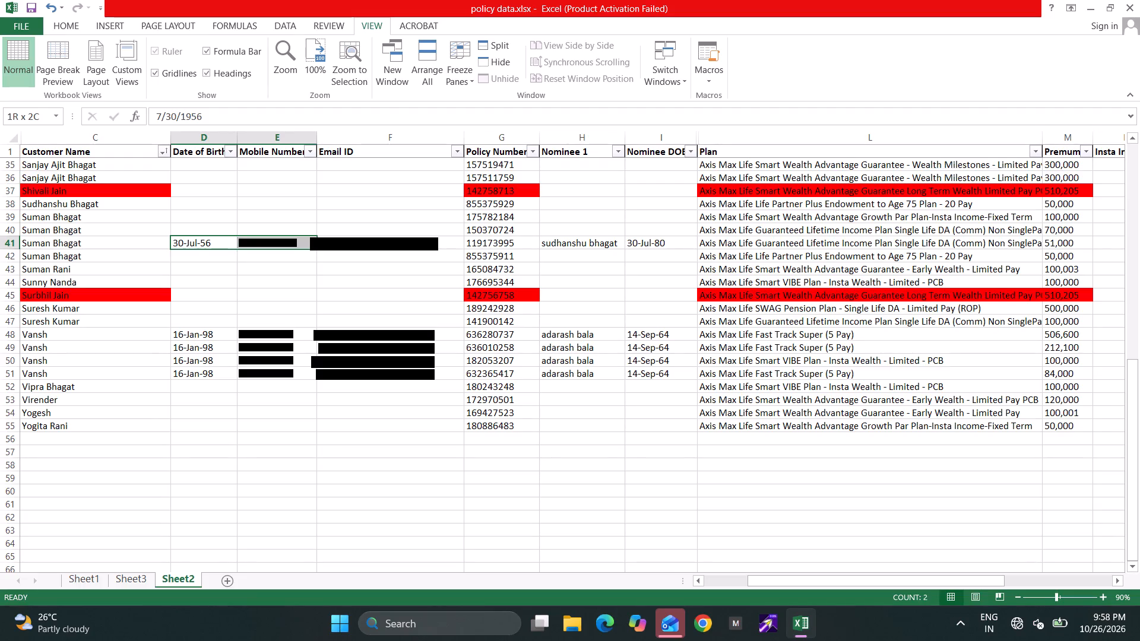
pyautogui.hotkey('shift', 'Right')
pyautogui.hotkey('shift', 'Down')
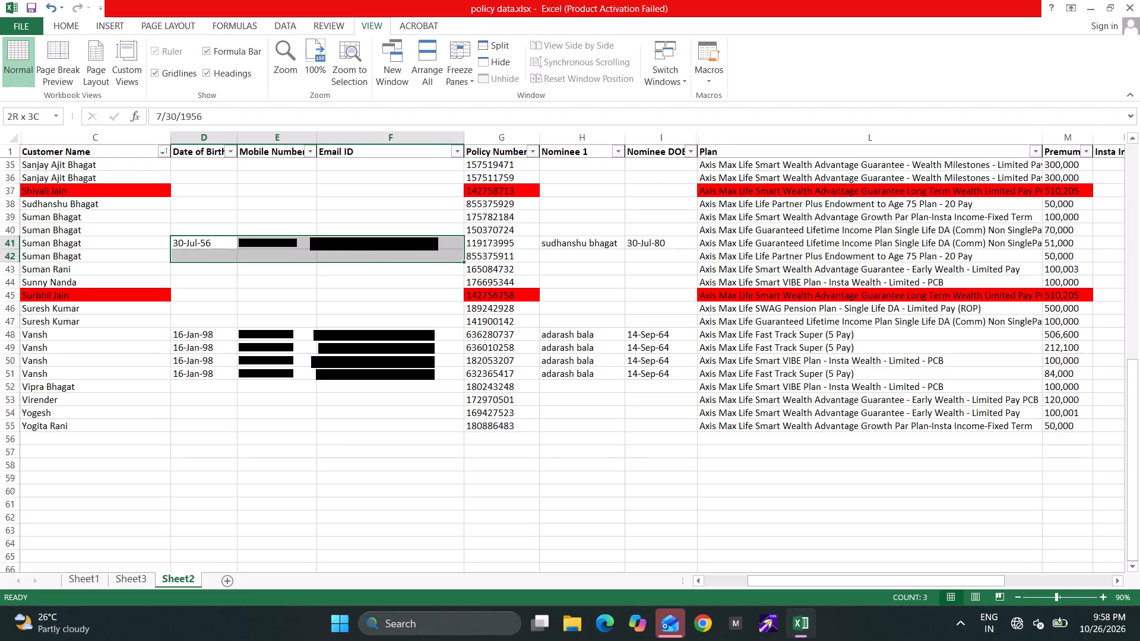
pyautogui.hotkey('ctrl', 'd')
# Fill the Nominee 1 and nominee date of birth entries from row 41 down into row 42.
pyautogui.press('Right')
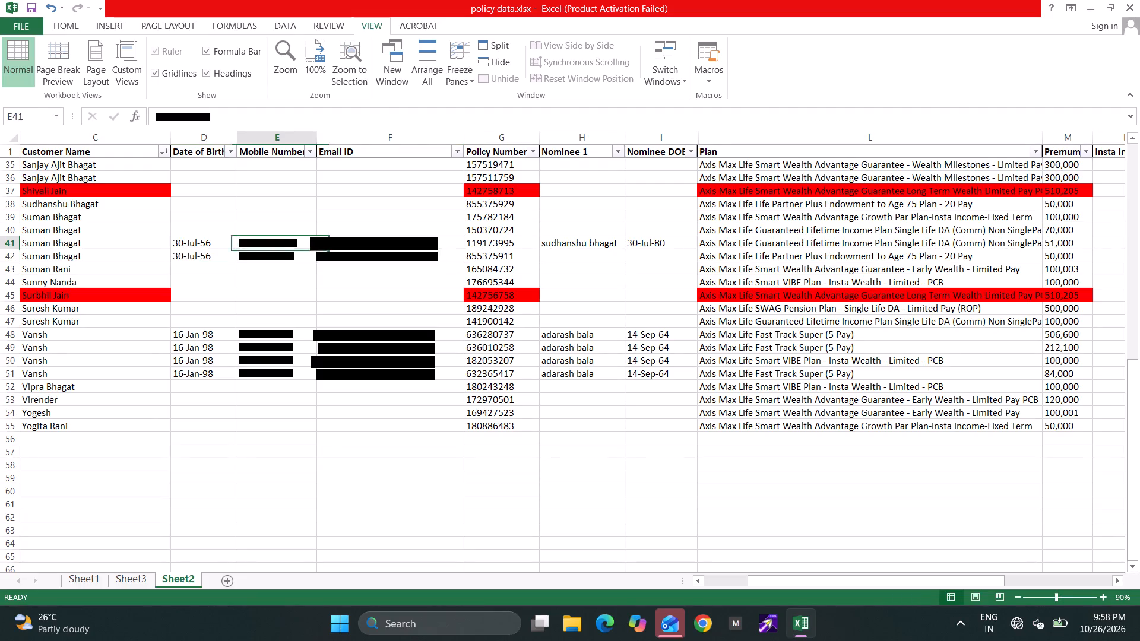
pyautogui.press('Right')
pyautogui.press('Right')
pyautogui.press('Right')
pyautogui.hotkey('shift', 'Right')
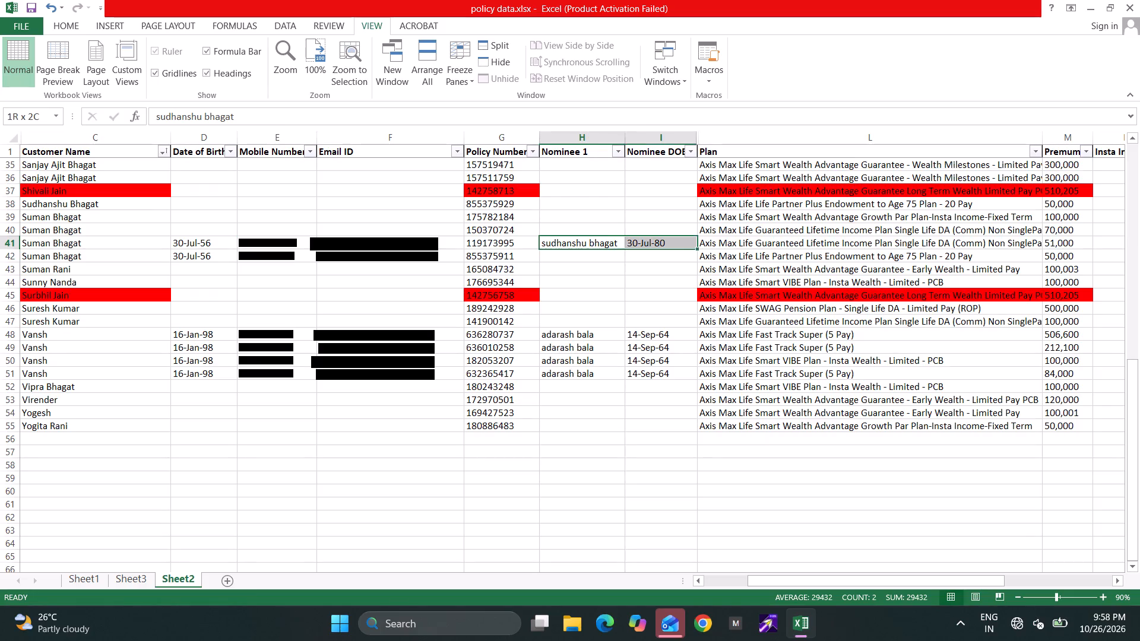
pyautogui.hotkey('shift', 'Down')
pyautogui.hotkey('ctrl', 'd')
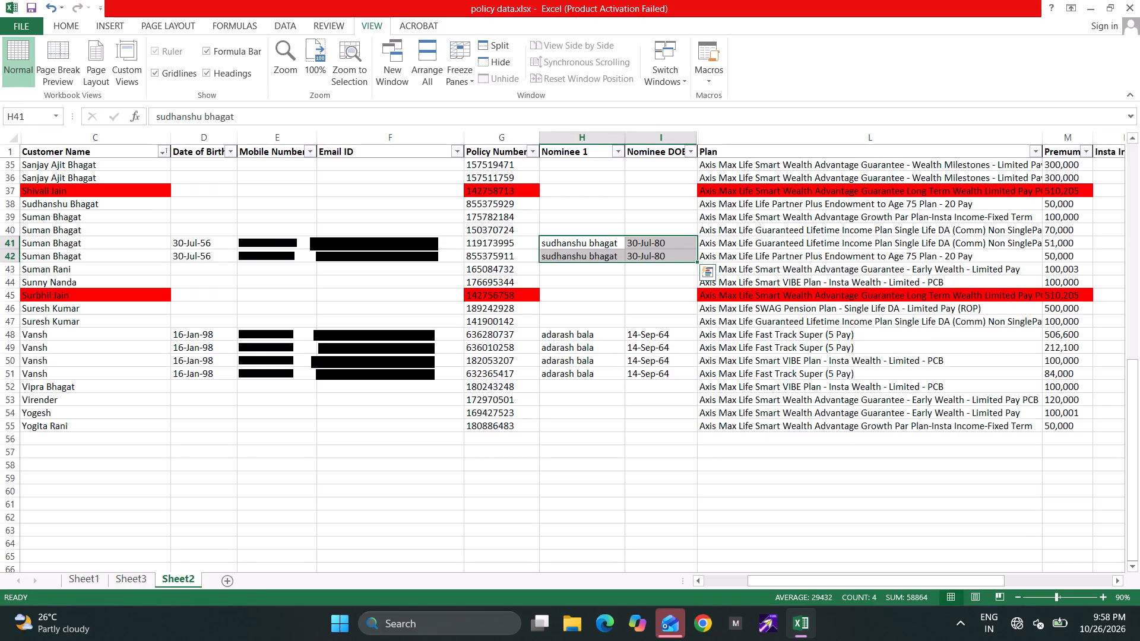
# Copy the date of birth, mobile number and email ID from row 41 into rows 39 and 40.
pyautogui.press('Left')
pyautogui.press('Left')
pyautogui.press('Left')
pyautogui.press('Left')
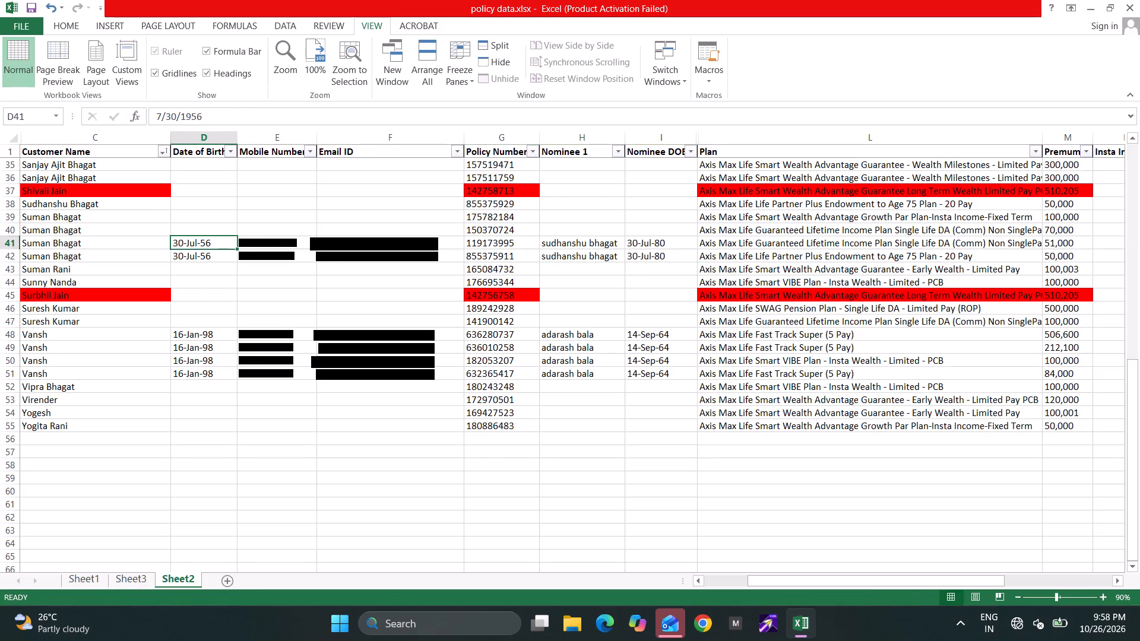
pyautogui.hotkey('shift', 'Right')
pyautogui.hotkey('shift', 'Right')
pyautogui.hotkey('ctrl', 'c')
pyautogui.press('Up')
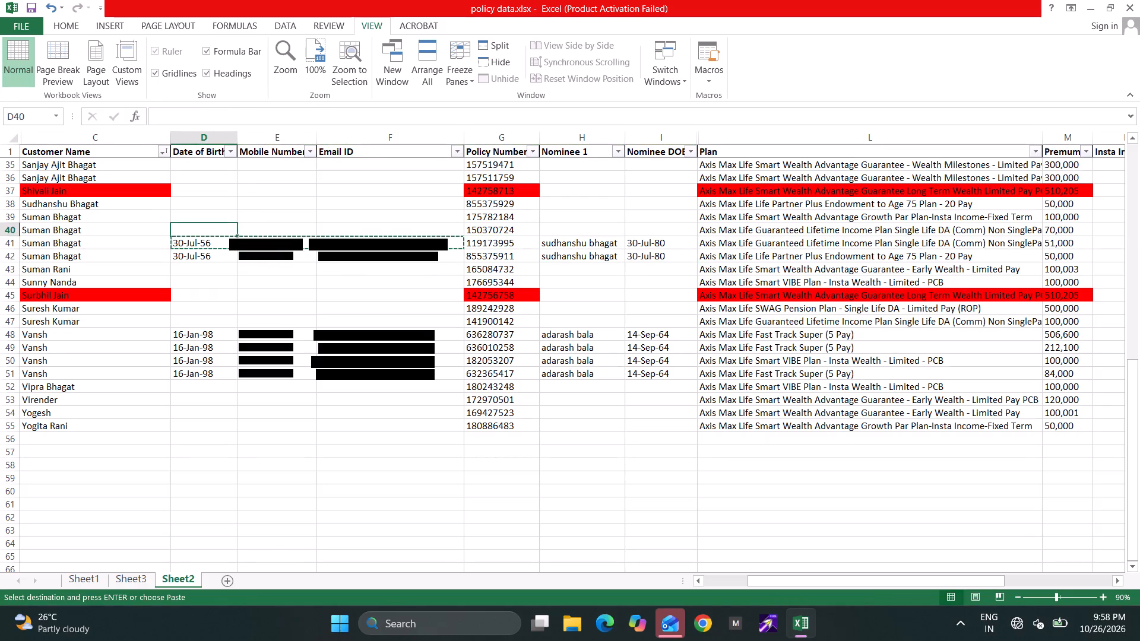
pyautogui.press('Up')
pyautogui.hotkey('ctrl', 'v')
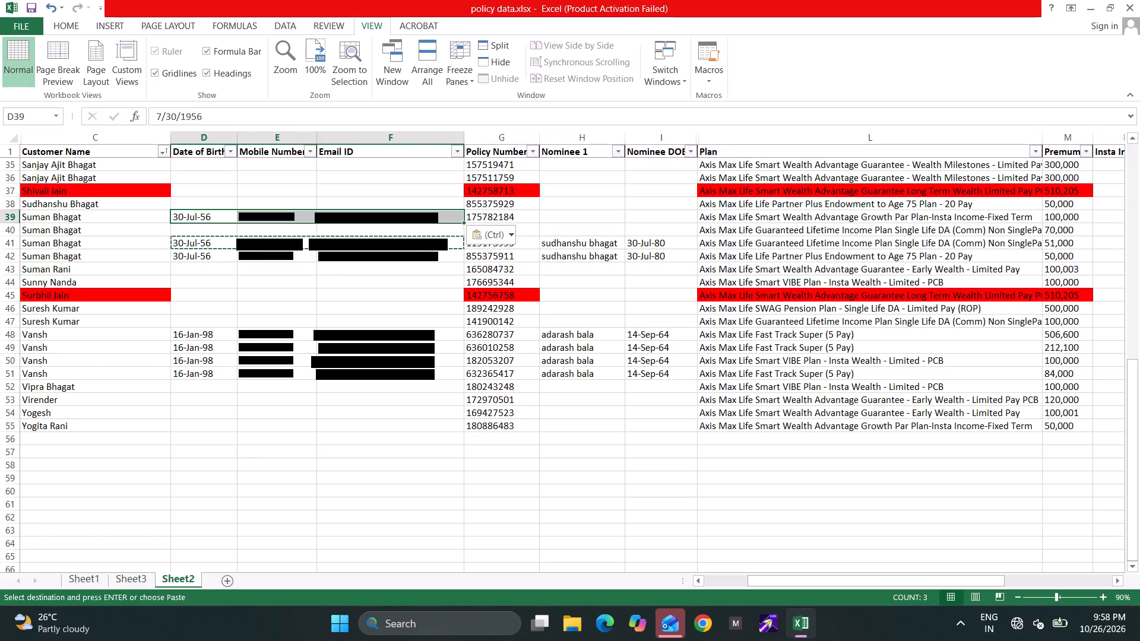
pyautogui.hotkey('shift', 'Down')
pyautogui.hotkey('ctrl', 'd')
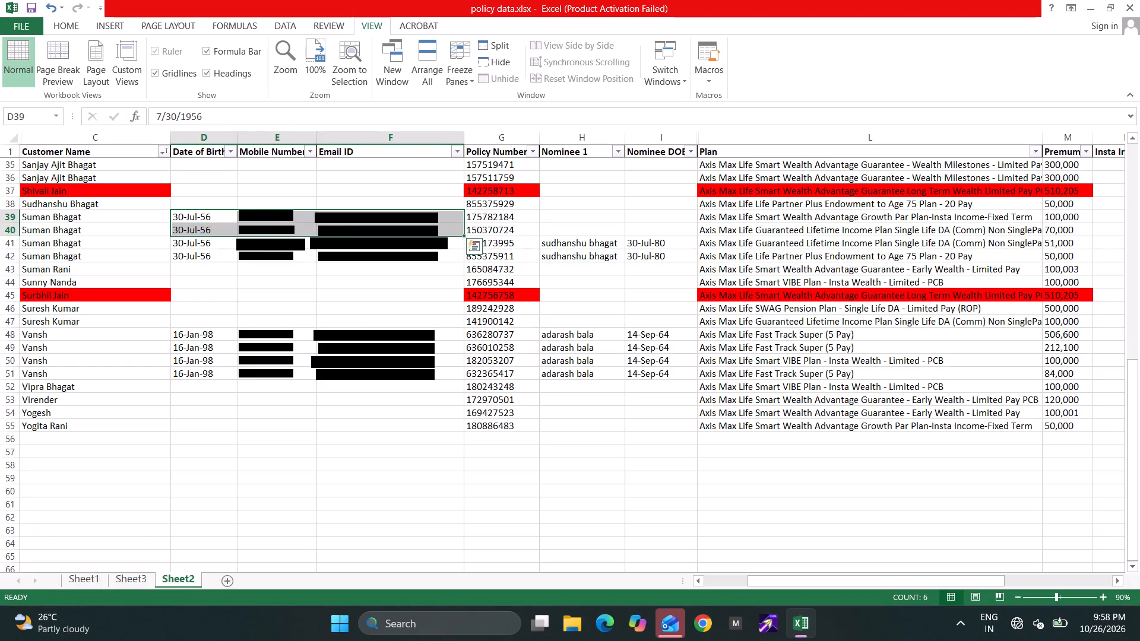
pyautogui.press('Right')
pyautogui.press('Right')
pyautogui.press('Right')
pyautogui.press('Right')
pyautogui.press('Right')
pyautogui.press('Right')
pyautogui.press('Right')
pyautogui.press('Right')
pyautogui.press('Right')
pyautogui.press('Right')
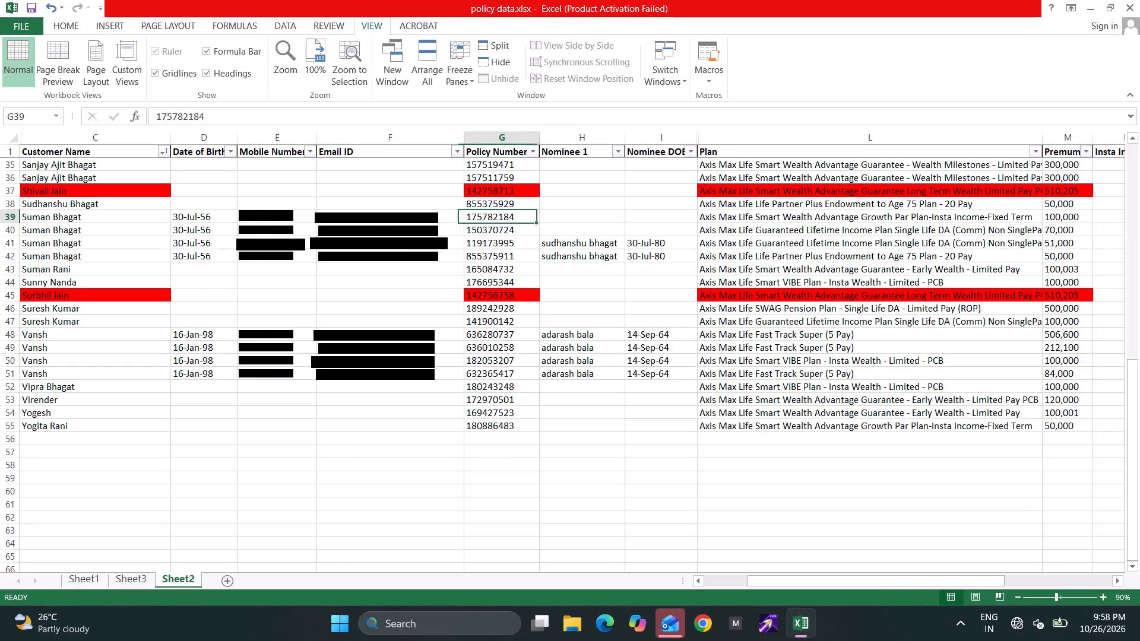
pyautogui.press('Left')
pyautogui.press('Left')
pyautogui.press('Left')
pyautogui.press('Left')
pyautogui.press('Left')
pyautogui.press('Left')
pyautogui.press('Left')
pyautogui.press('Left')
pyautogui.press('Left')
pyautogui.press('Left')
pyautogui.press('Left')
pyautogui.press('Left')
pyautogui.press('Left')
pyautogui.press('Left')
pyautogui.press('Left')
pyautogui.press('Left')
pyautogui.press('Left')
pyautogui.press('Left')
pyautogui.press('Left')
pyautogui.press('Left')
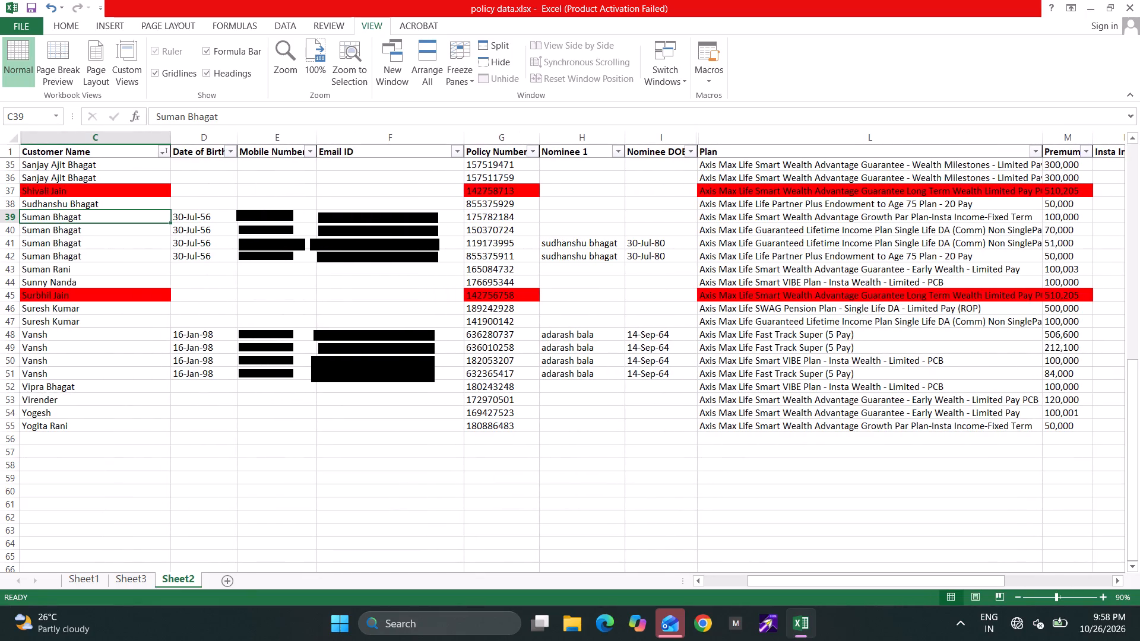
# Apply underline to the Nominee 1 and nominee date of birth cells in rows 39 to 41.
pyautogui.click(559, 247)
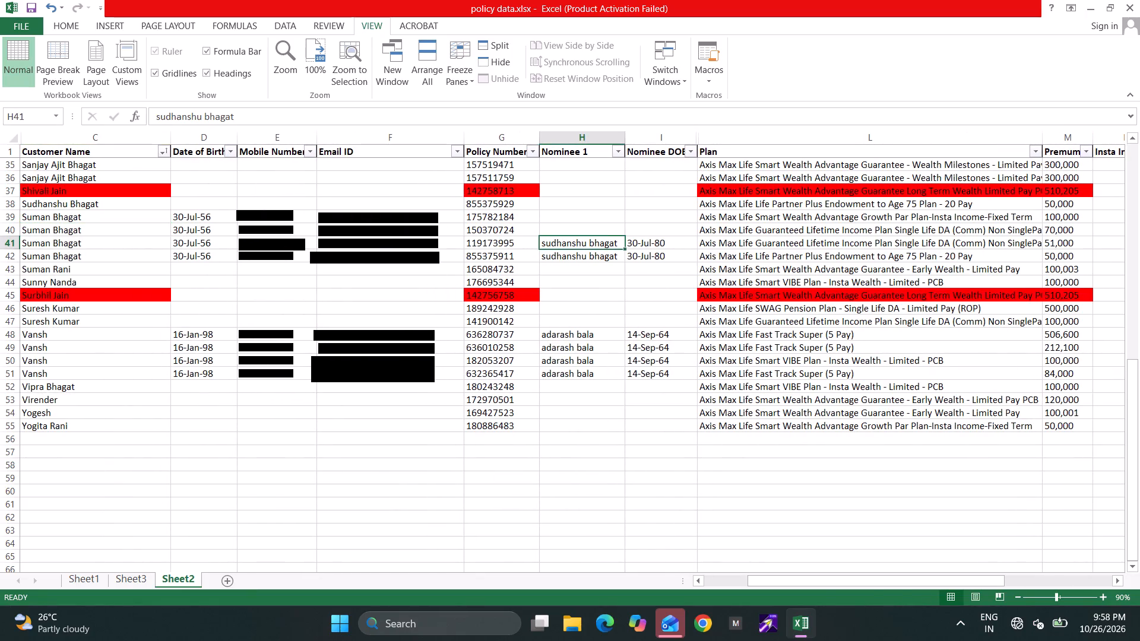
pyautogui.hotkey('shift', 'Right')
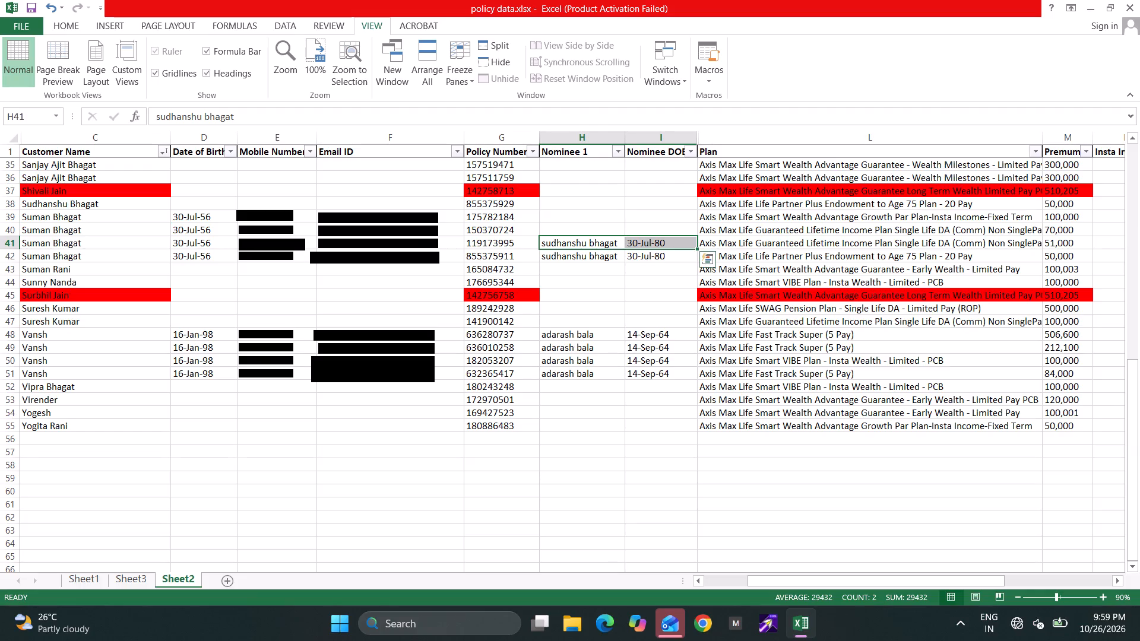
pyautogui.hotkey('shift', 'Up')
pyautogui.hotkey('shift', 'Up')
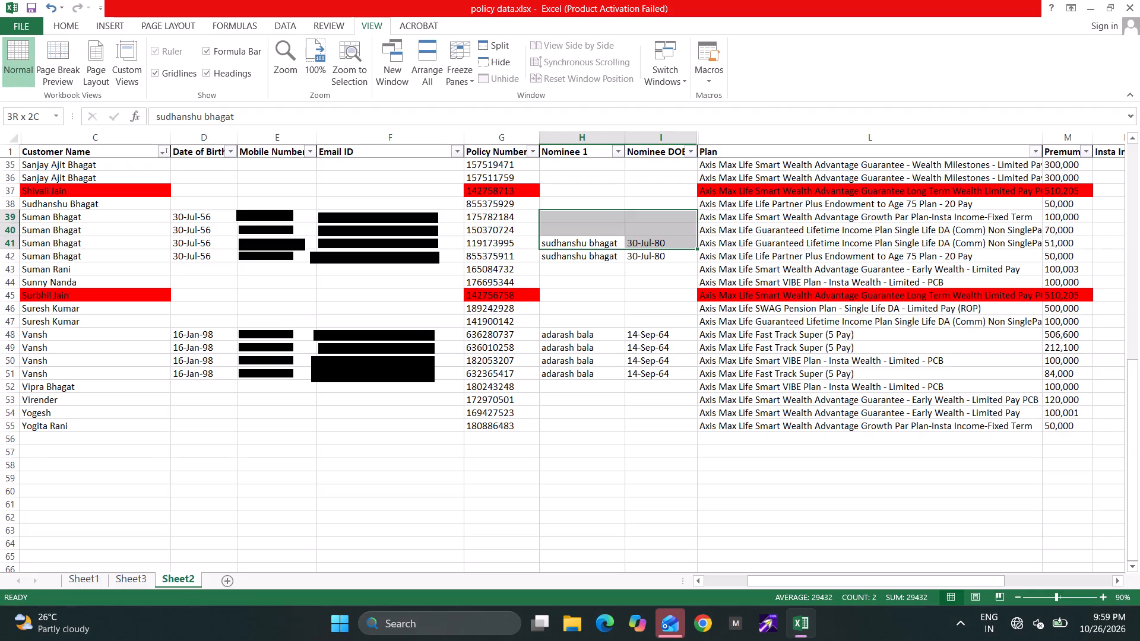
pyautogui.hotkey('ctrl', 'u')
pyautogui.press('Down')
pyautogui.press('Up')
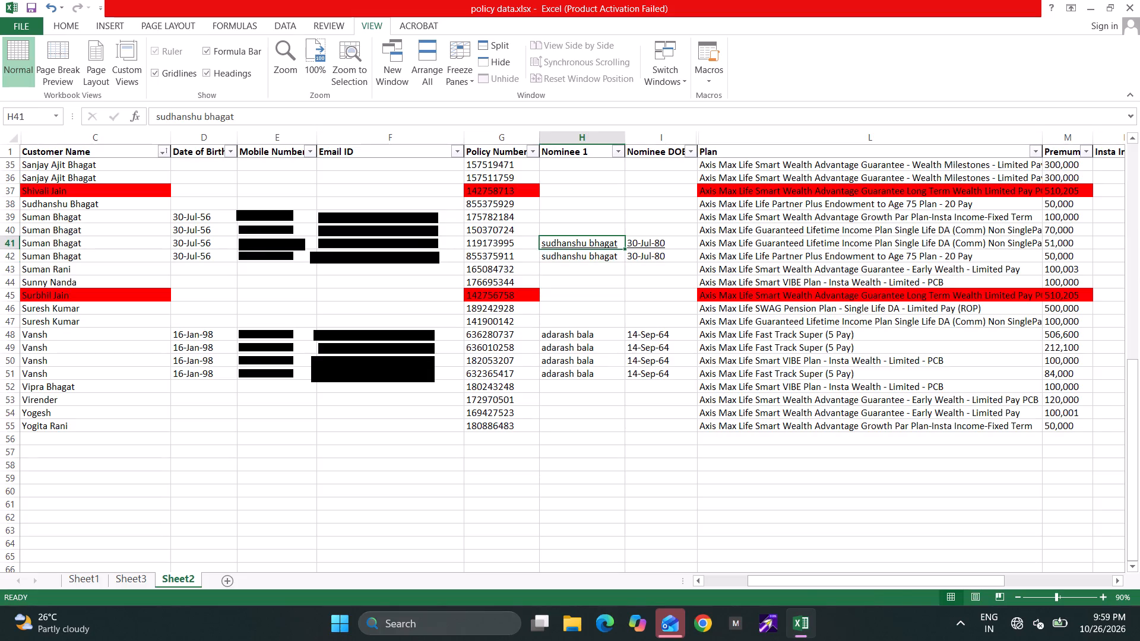
# Copy the Nominee 1 and nominee date of birth entries from row 41 into row 39 and fill them down through row 42.
pyautogui.hotkey('shift', 'Right')
pyautogui.hotkey('ctrl', 'c')
pyautogui.press('Up')
pyautogui.press('Up')
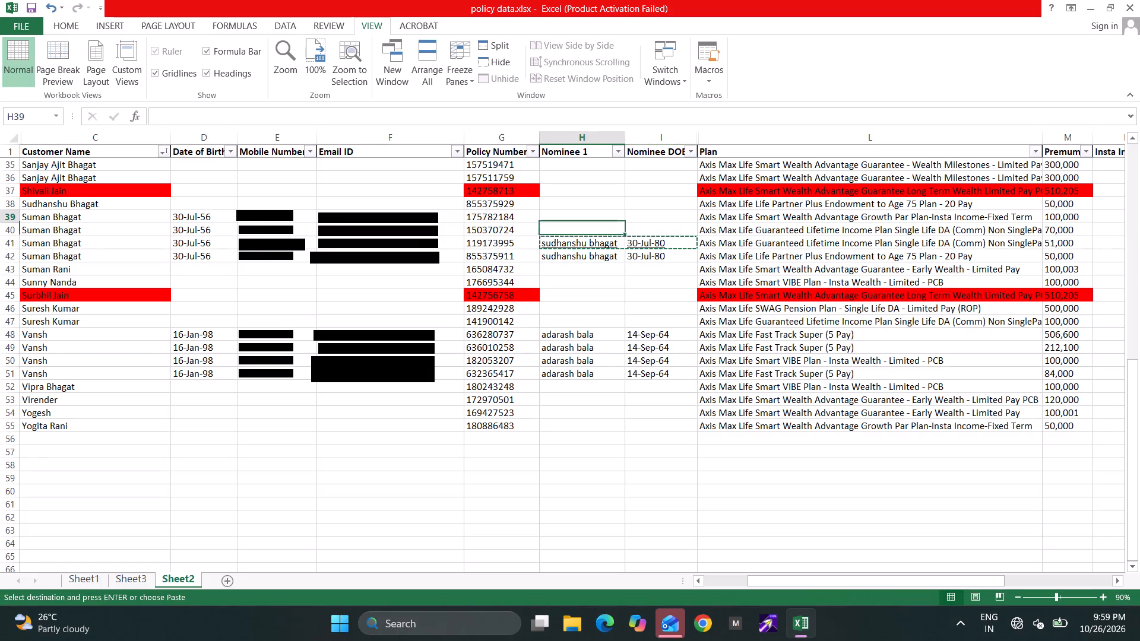
pyautogui.hotkey('ctrl', 'v')
pyautogui.hotkey('shift', 'Down')
pyautogui.hotkey('shift', 'Down')
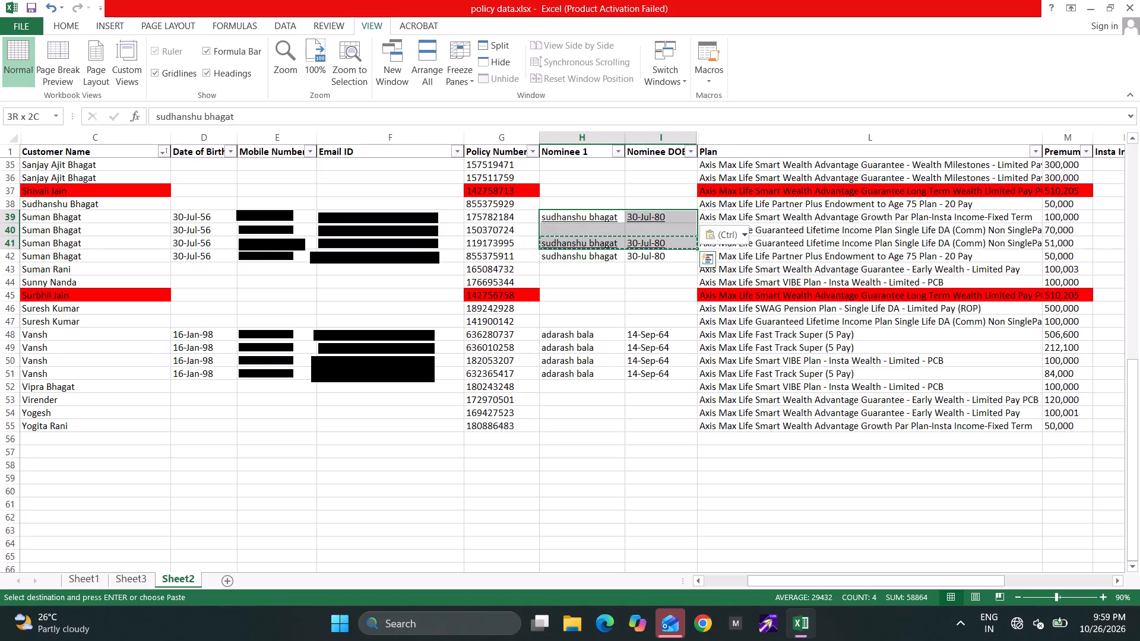
pyautogui.hotkey('shift', 'Down')
pyautogui.hotkey('ctrl', 'd')
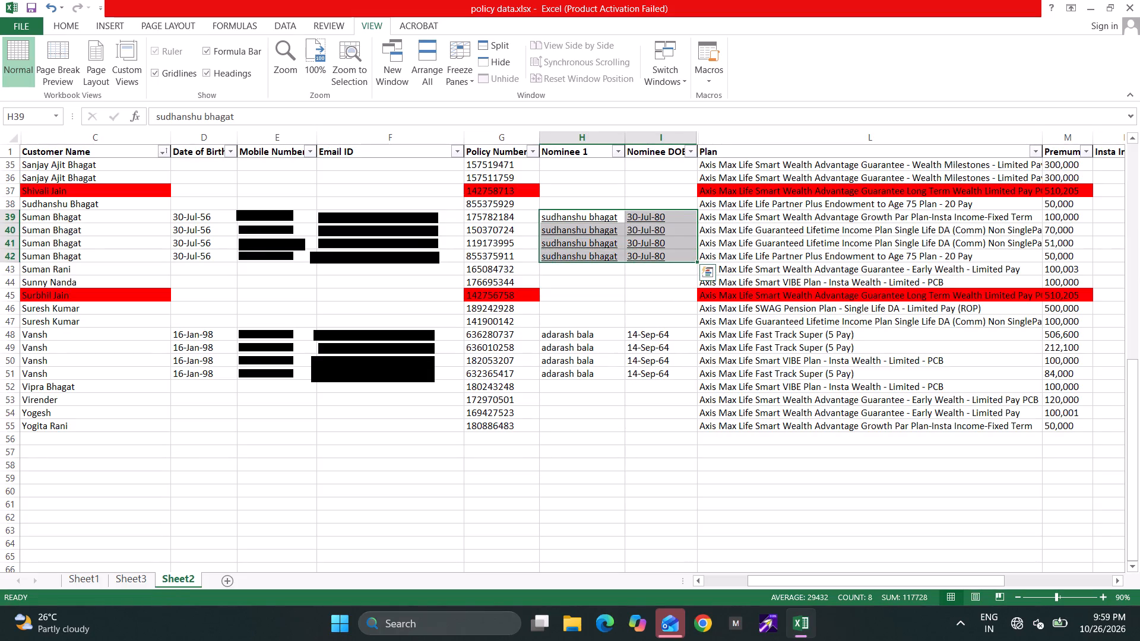
# Remove the underline from the Nominee 1 and nominee date of birth cells in rows 39 to 42.
pyautogui.press('Right')
pyautogui.press('Left')
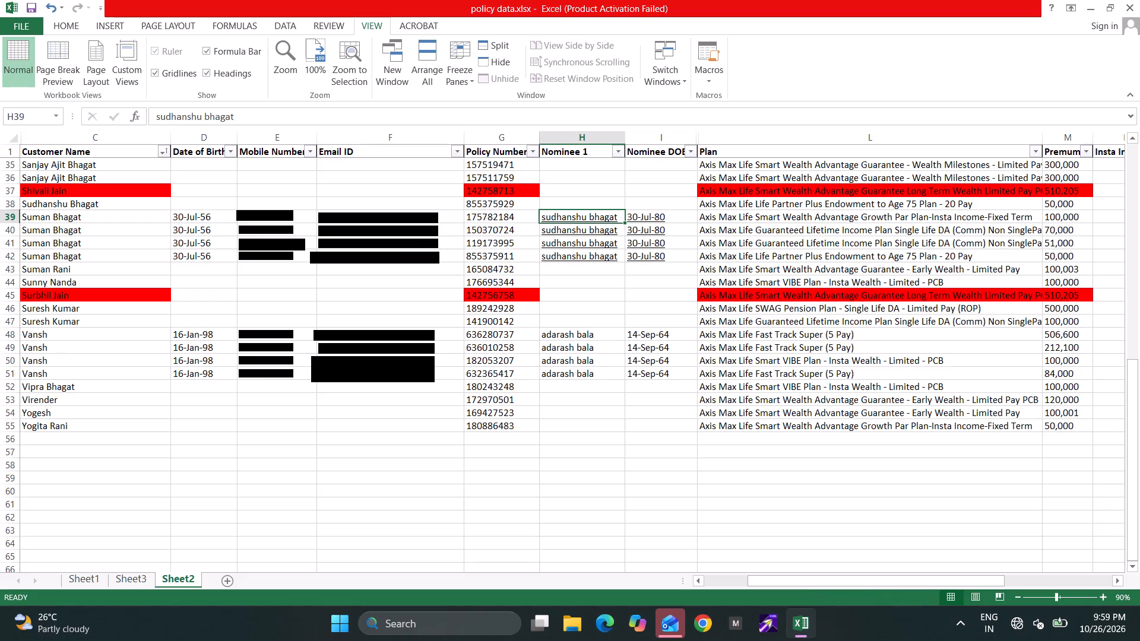
pyautogui.hotkey('shift', 'Right')
pyautogui.hotkey('shift', 'Down')
pyautogui.hotkey('shift', 'Down')
pyautogui.hotkey('shift', 'Down')
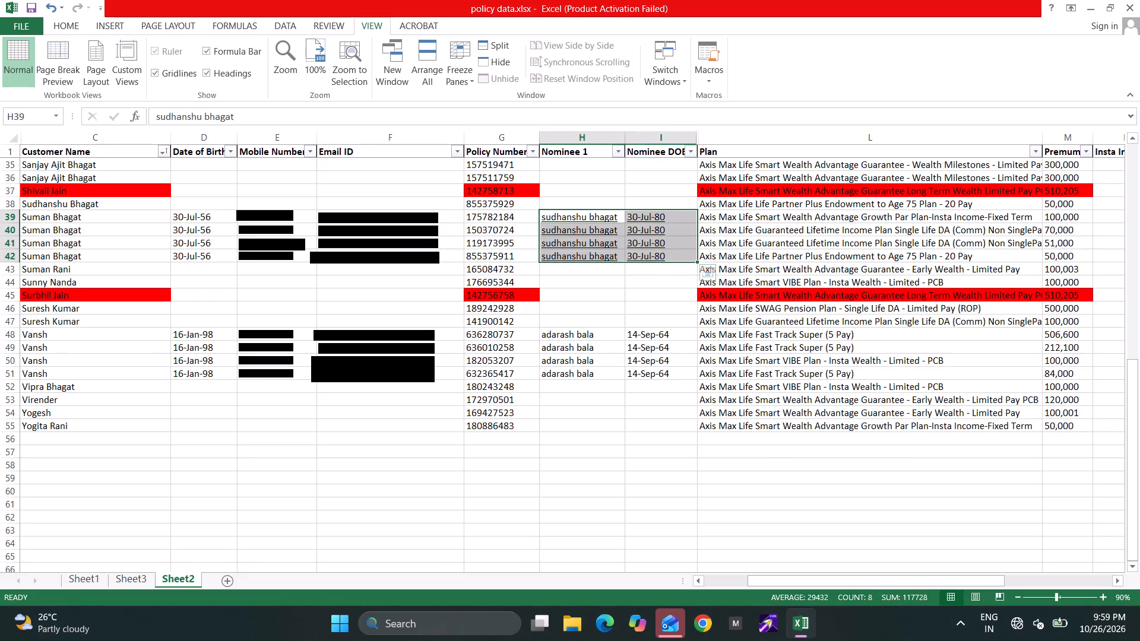
pyautogui.hotkey('ctrl', 'u')
# Look across row 39 at the plan, premium, Insta Income and PPT columns.
pyautogui.press('Left')
pyautogui.press('Right')
pyautogui.press('Right')
pyautogui.press('Right')
pyautogui.press('Right')
pyautogui.press('Right')
pyautogui.press('Right')
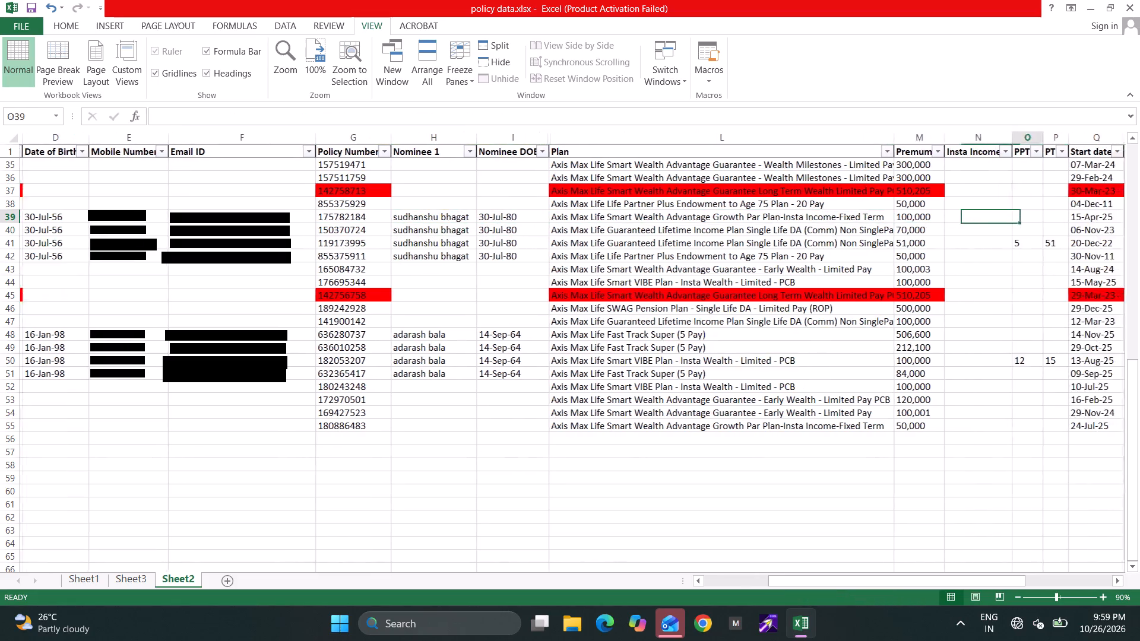
pyautogui.press('Right')
pyautogui.press('Left')
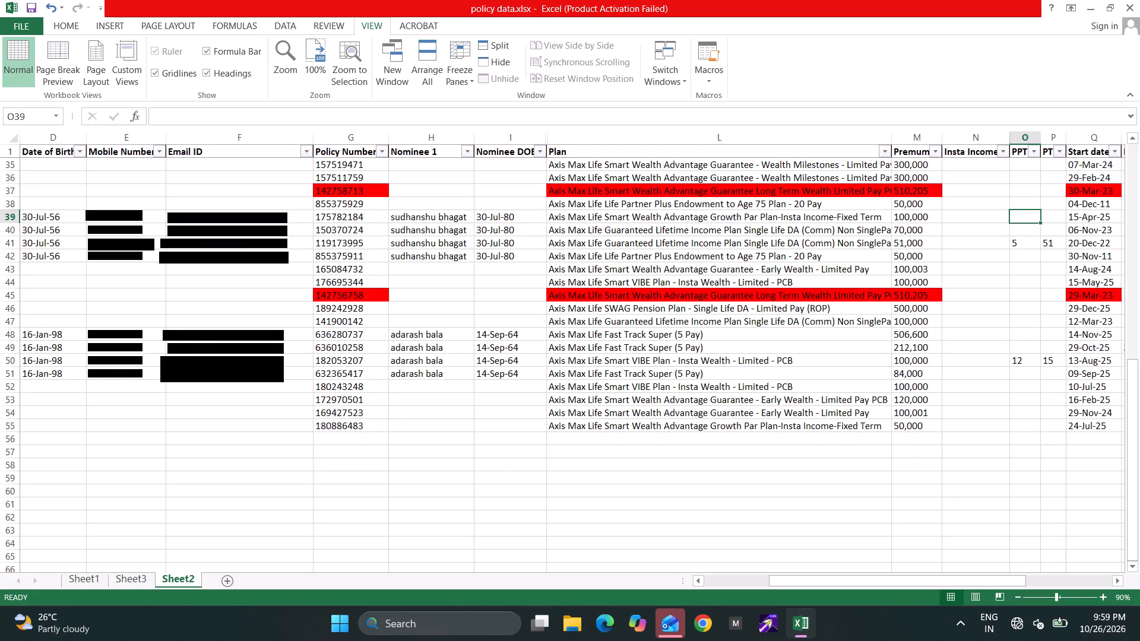
pyautogui.press('Left')
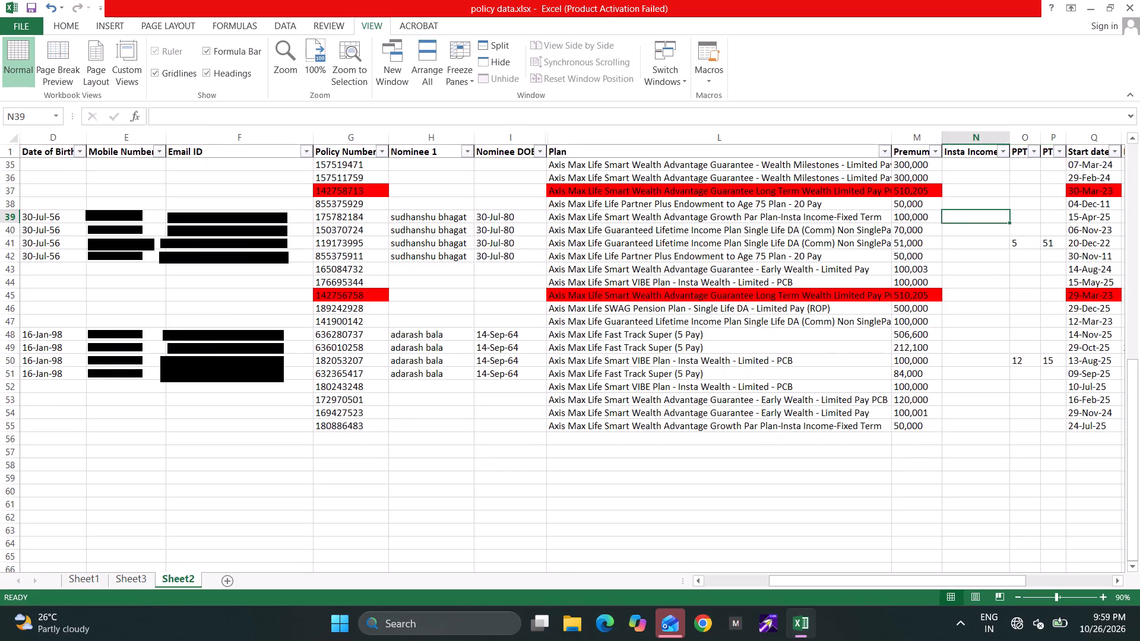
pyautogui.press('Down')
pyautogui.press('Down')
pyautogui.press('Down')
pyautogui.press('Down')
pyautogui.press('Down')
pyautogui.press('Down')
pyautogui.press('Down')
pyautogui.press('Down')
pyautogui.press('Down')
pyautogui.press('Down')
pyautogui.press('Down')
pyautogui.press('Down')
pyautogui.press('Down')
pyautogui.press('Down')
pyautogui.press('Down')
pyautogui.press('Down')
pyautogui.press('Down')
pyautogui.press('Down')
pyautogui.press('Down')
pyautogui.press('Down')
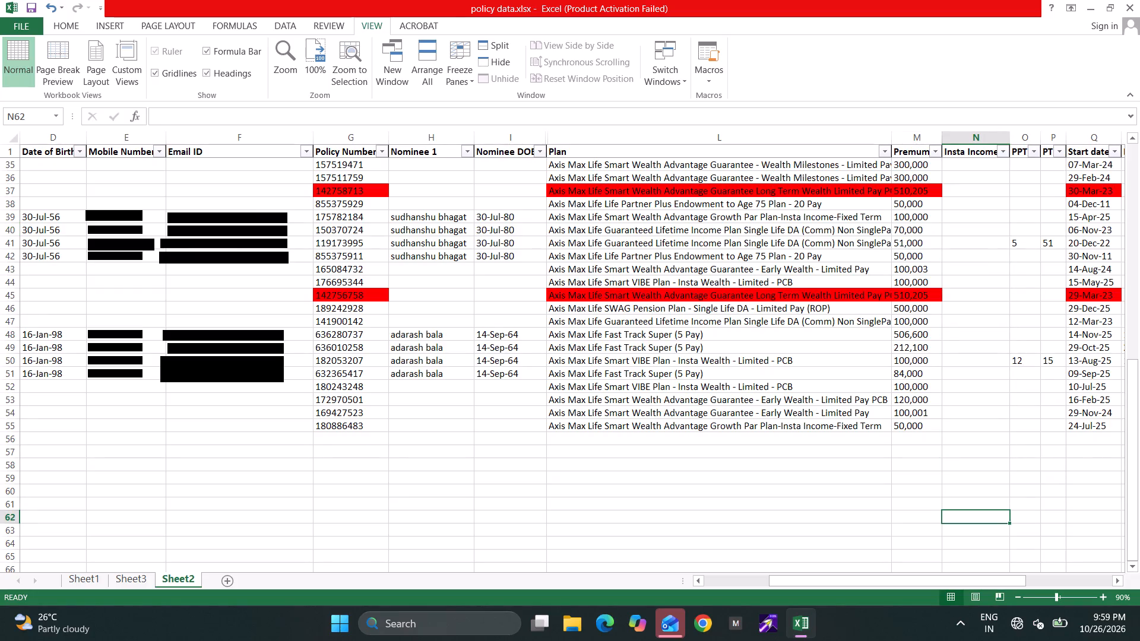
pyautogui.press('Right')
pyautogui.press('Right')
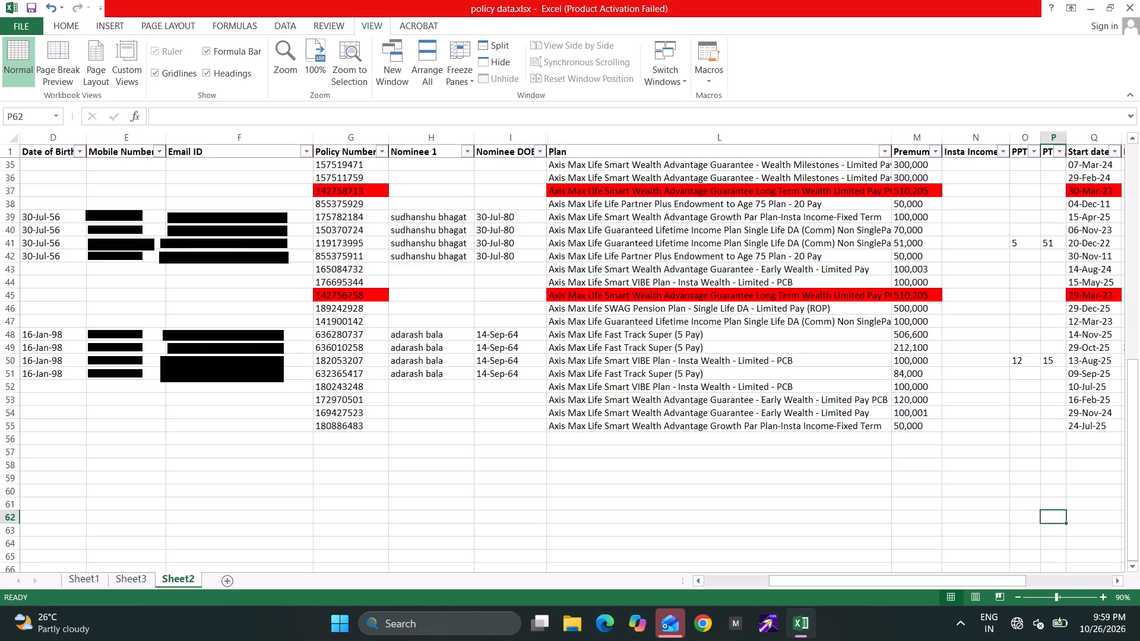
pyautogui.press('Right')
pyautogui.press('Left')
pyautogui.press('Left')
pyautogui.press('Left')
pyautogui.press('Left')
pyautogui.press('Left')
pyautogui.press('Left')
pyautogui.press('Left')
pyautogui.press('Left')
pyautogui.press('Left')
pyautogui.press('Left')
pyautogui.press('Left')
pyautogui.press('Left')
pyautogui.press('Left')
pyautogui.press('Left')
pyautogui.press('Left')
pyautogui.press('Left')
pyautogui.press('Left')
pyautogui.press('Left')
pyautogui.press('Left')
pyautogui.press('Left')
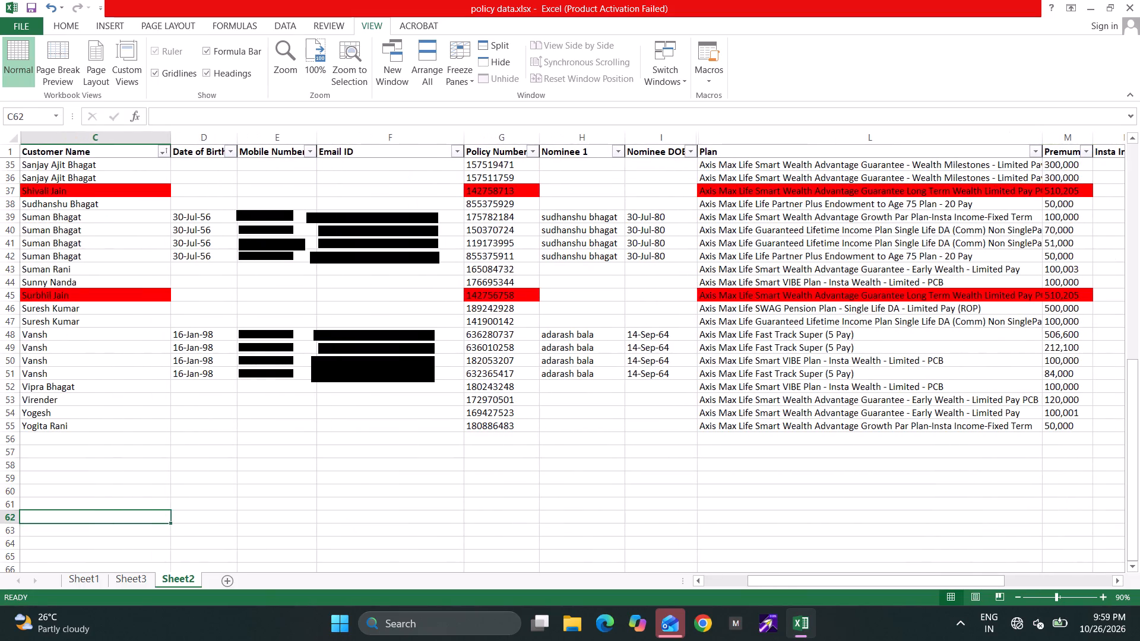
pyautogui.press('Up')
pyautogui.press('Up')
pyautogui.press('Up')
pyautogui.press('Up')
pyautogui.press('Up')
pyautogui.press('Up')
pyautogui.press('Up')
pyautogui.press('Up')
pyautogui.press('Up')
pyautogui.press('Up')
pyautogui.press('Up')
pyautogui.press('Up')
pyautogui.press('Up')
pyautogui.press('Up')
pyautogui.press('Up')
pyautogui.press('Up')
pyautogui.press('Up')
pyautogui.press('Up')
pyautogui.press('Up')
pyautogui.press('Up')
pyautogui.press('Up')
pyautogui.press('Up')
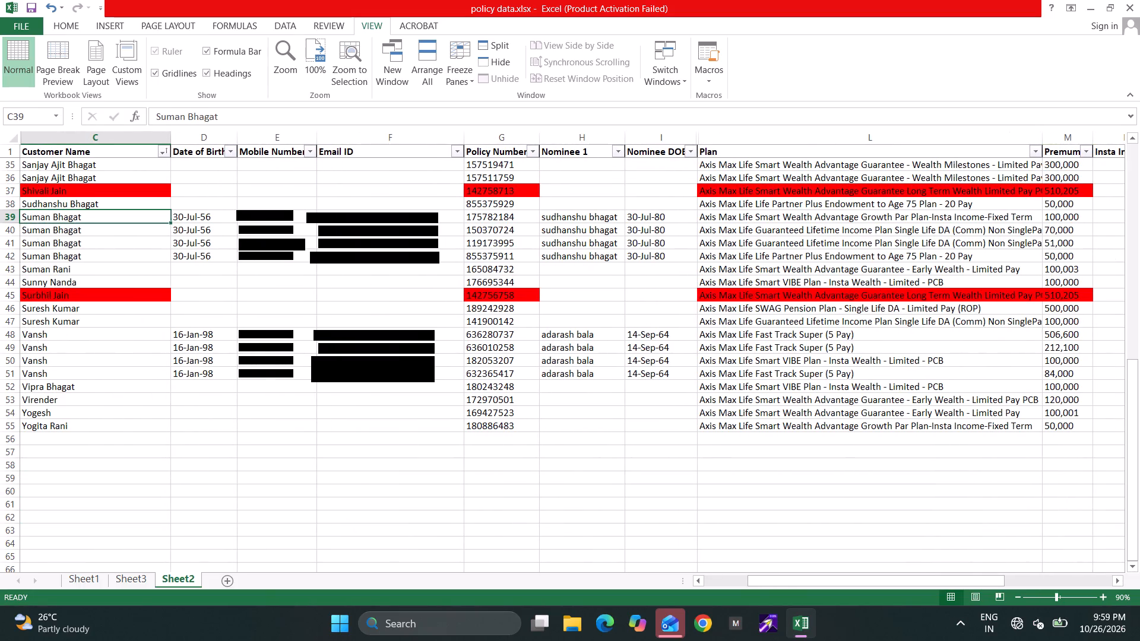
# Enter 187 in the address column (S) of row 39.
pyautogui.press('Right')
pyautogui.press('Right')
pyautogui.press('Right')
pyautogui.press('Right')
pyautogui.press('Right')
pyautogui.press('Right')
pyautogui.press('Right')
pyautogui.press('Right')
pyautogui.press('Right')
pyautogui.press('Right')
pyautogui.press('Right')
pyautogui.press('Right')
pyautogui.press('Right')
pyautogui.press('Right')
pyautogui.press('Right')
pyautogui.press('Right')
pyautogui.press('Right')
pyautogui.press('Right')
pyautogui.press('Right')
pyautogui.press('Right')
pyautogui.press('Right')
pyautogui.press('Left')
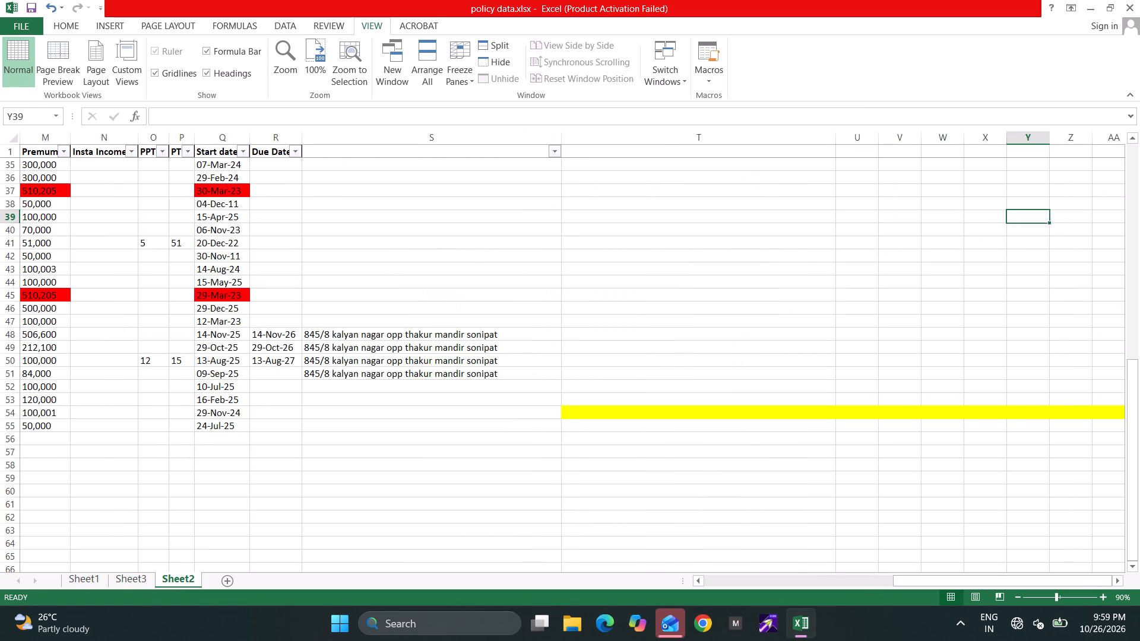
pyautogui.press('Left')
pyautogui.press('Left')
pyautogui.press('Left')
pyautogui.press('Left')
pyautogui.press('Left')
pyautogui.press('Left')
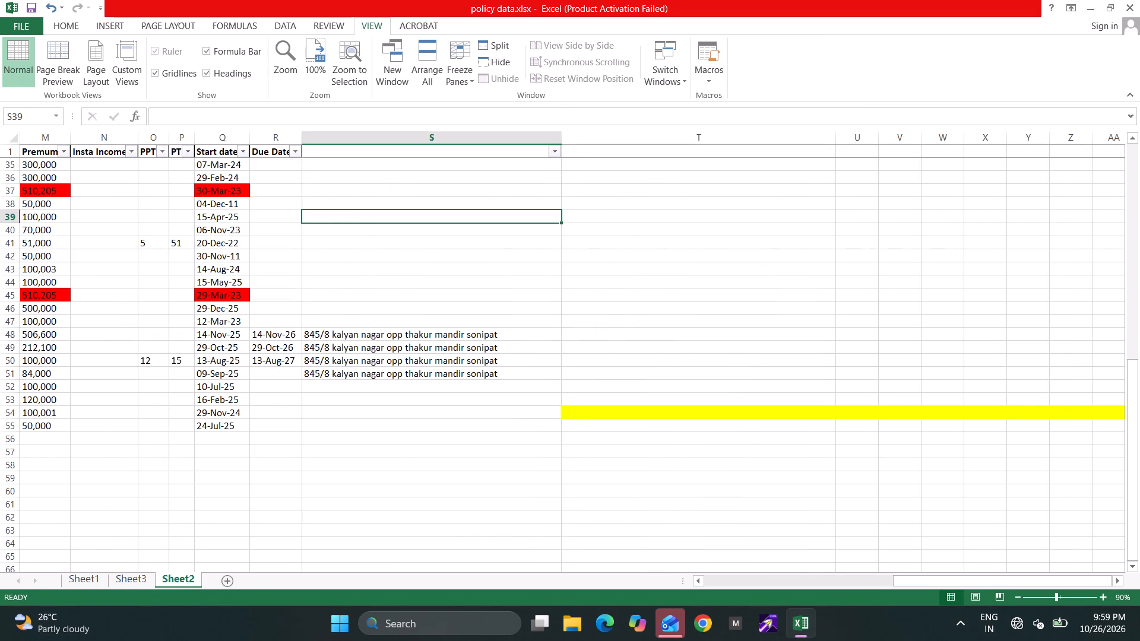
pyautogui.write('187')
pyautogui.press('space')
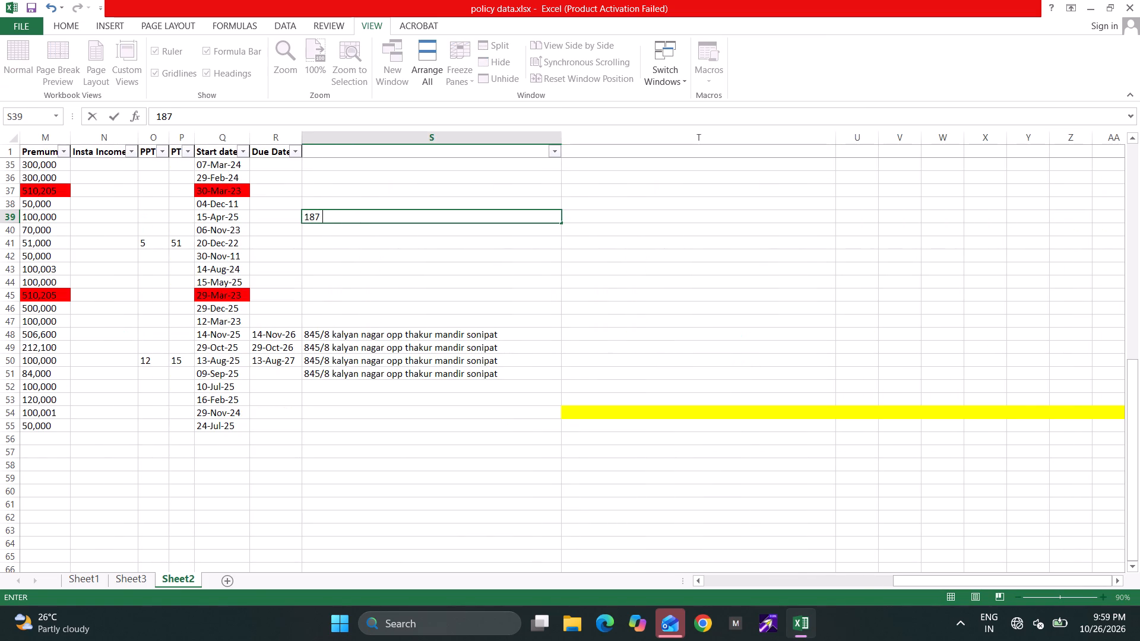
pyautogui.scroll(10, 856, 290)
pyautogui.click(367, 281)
# Copy the address from row 11 of column S into row 39 of the same column.
pyautogui.press('Up')
pyautogui.press('Up')
pyautogui.press('Up')
pyautogui.press('Up')
pyautogui.press('Up')
pyautogui.press('Up')
pyautogui.press('Up')
pyautogui.press('Up')
pyautogui.press('Up')
pyautogui.press('Up')
pyautogui.press('Up')
pyautogui.press('Up')
pyautogui.press('Up')
pyautogui.press('Up')
pyautogui.press('Up')
pyautogui.press('Up')
pyautogui.press('Up')
pyautogui.press('Up')
pyautogui.press('Up')
pyautogui.press('Up')
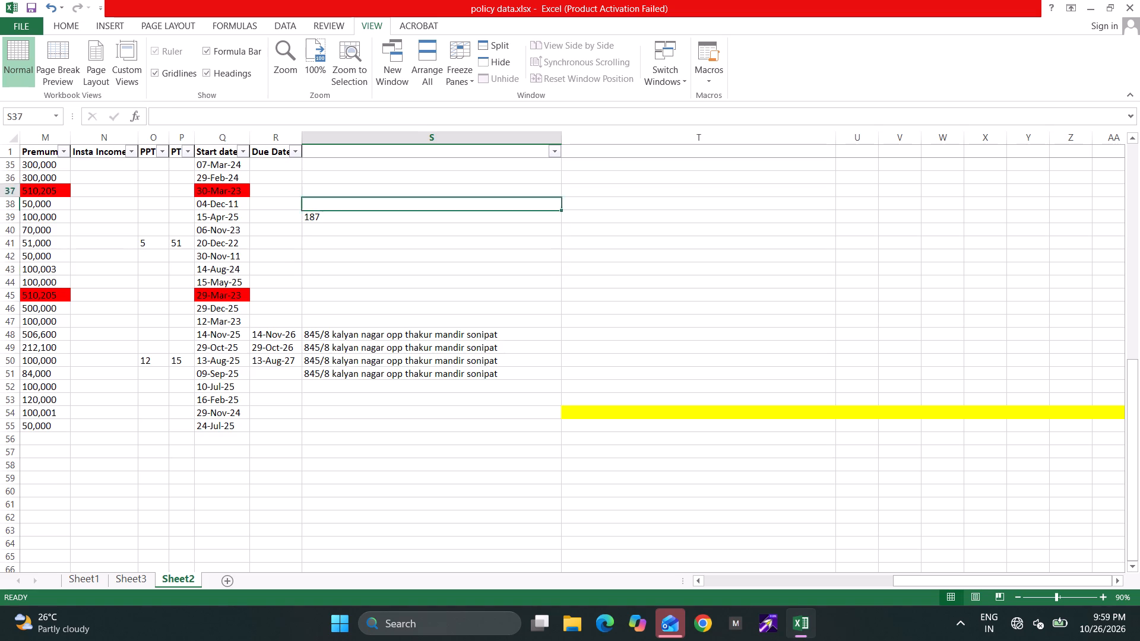
pyautogui.press('Down')
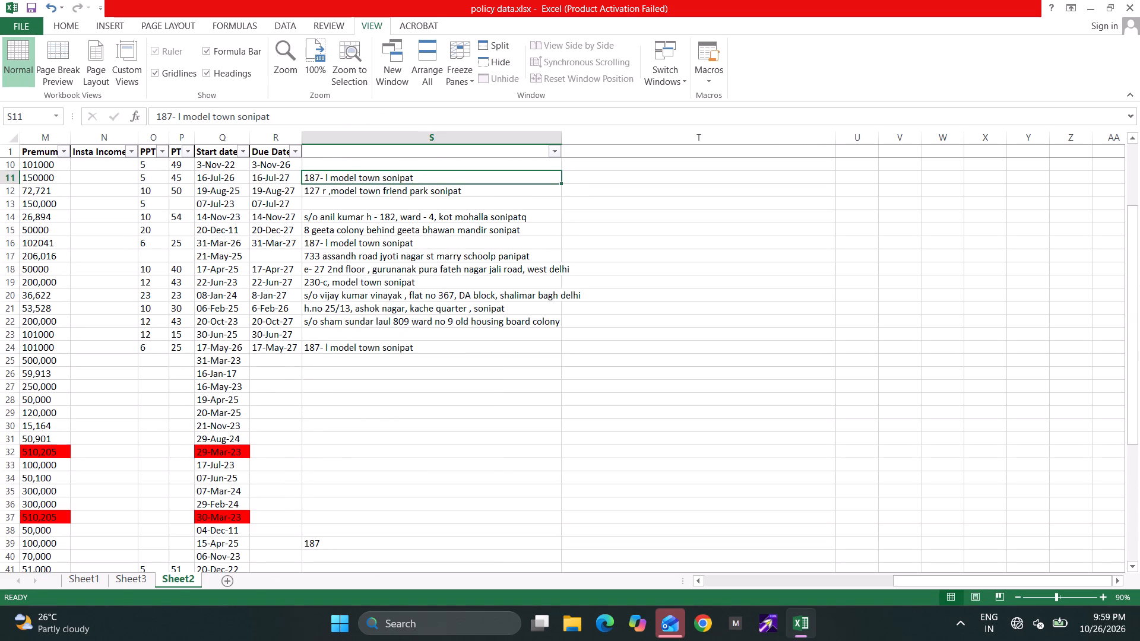
pyautogui.hotkey('ctrl', 'c')
pyautogui.press('Down')
pyautogui.press('Down')
pyautogui.press('Down')
pyautogui.press('Down')
pyautogui.press('Down')
pyautogui.press('Down')
pyautogui.press('Down')
pyautogui.press('Down')
pyautogui.press('Down')
pyautogui.press('Down')
pyautogui.press('Down')
pyautogui.press('Down')
pyautogui.press('Down')
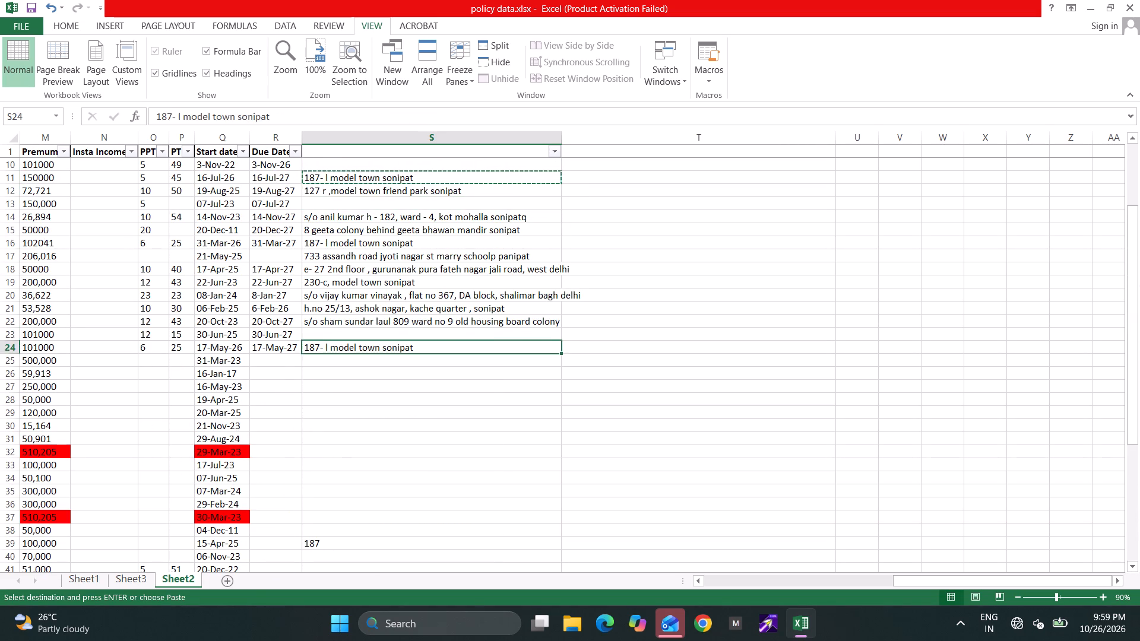
pyautogui.press('Down')
pyautogui.press('Down')
pyautogui.press('Down')
pyautogui.press('Down')
pyautogui.press('Down')
pyautogui.press('Down')
pyautogui.press('Down')
pyautogui.press('Down')
pyautogui.press('Down')
pyautogui.press('Down')
pyautogui.press('Down')
pyautogui.press('Down')
pyautogui.press('Down')
pyautogui.press('Down')
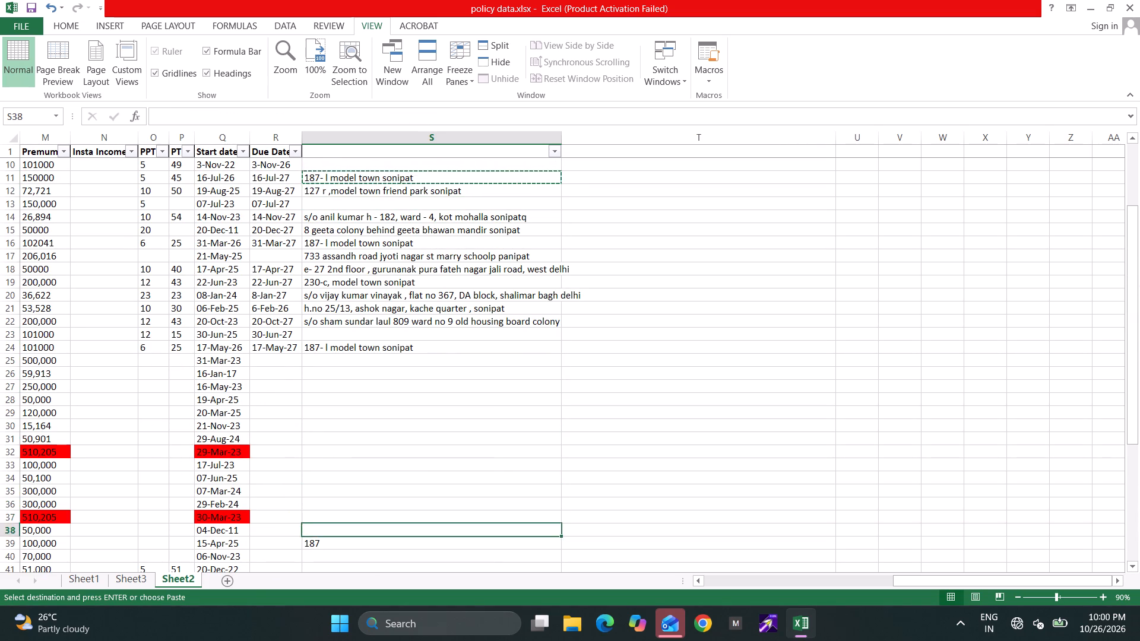
pyautogui.press('Down')
pyautogui.hotkey('ctrl', 'v')
# Check the customer names and policy details in row 39 and the rows below it.
pyautogui.press('Left')
pyautogui.press('Left')
pyautogui.press('Left')
pyautogui.press('Left')
pyautogui.press('Left')
pyautogui.press('Left')
pyautogui.press('Left')
pyautogui.press('Left')
pyautogui.press('Left')
pyautogui.press('Left')
pyautogui.press('Left')
pyautogui.press('Left')
pyautogui.press('Left')
pyautogui.press('Left')
pyautogui.press('Left')
pyautogui.press('Left')
pyautogui.press('Left')
pyautogui.press('Left')
pyautogui.press('Left')
pyautogui.press('Left')
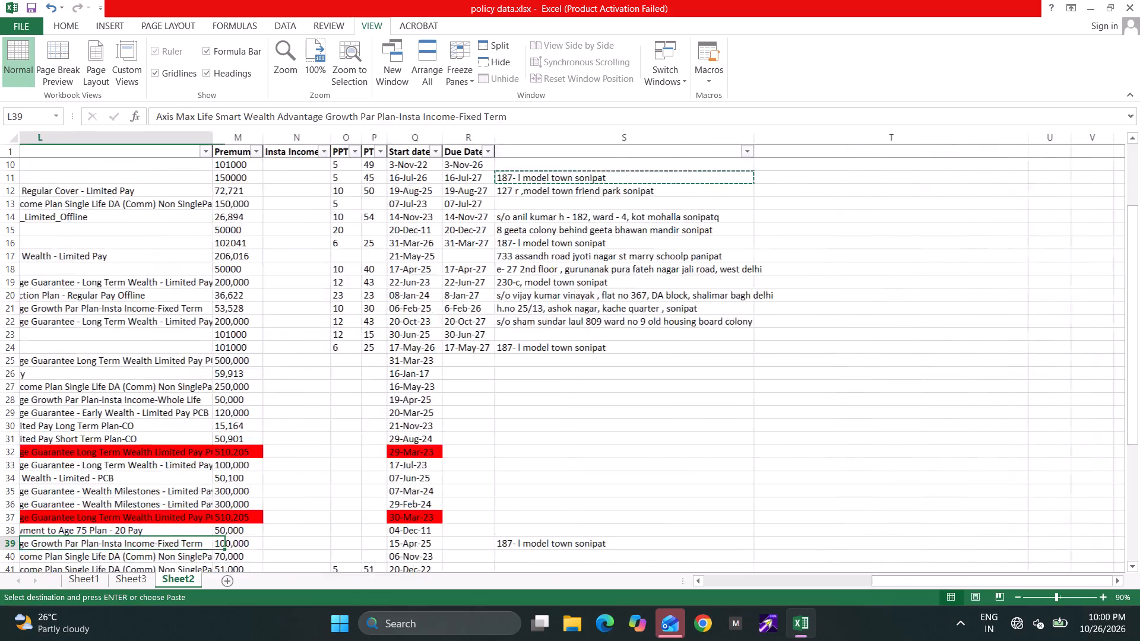
pyautogui.press('Right')
pyautogui.press('Right')
pyautogui.press('Right')
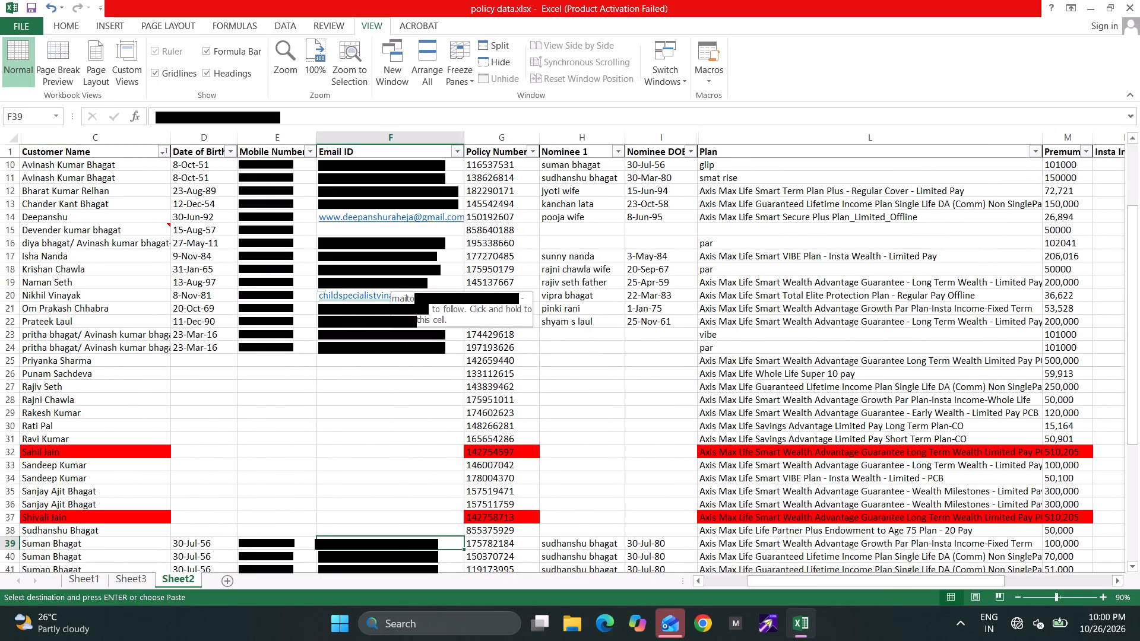
pyautogui.scroll(-3, 367, 281)
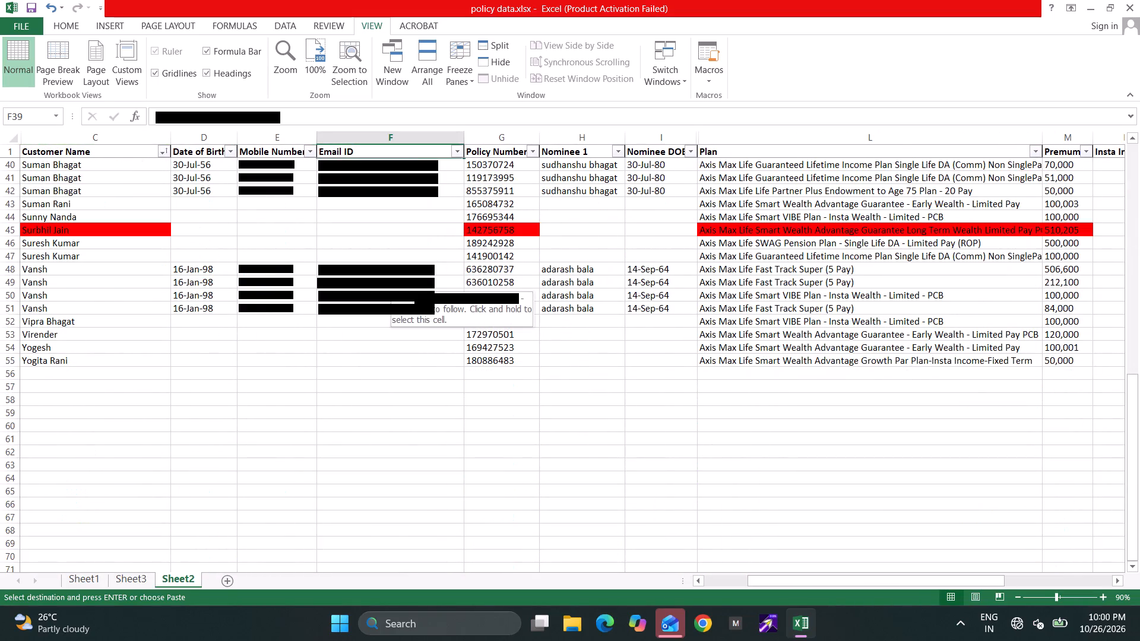
# Paste the copied address into column S for rows 39 to 42.
pyautogui.press('Right')
pyautogui.press('Right')
pyautogui.press('Right')
pyautogui.press('Right')
pyautogui.press('Right')
pyautogui.press('Right')
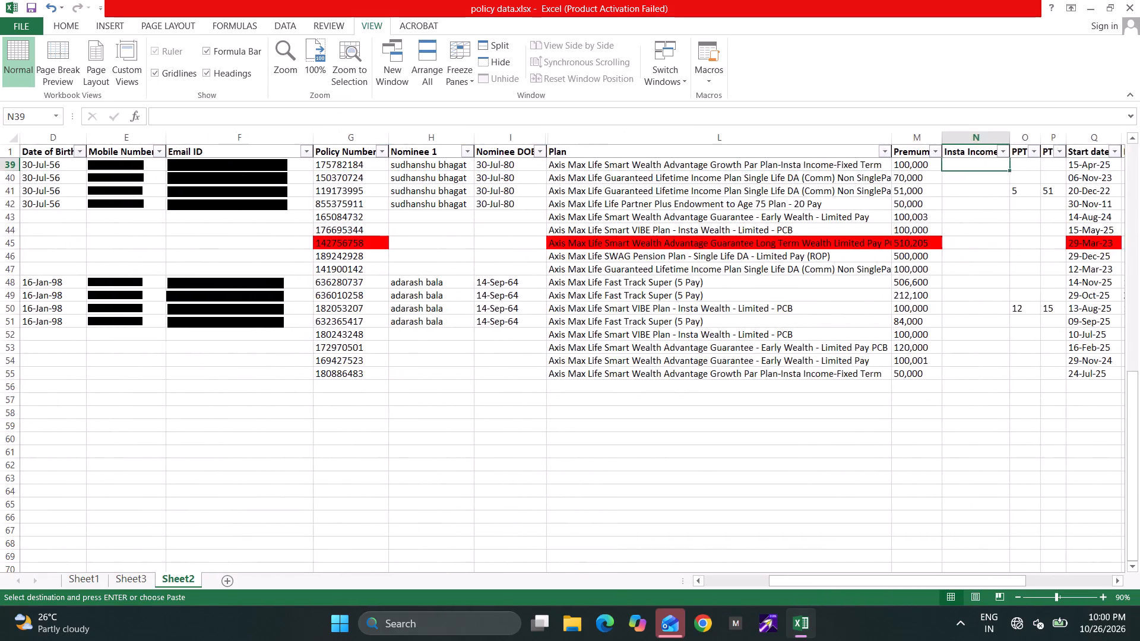
pyautogui.press('Right')
pyautogui.press('Right')
pyautogui.press('Right')
pyautogui.press('Right')
pyautogui.press('Right')
pyautogui.press('Right')
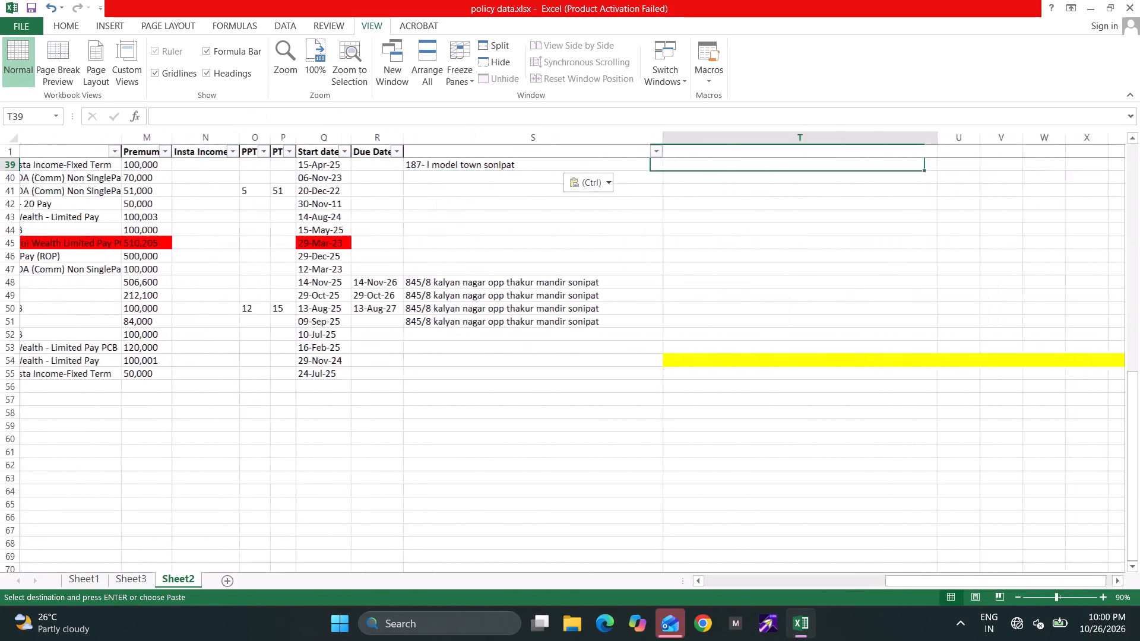
pyautogui.press('Left')
pyautogui.hotkey('shift', 'Down')
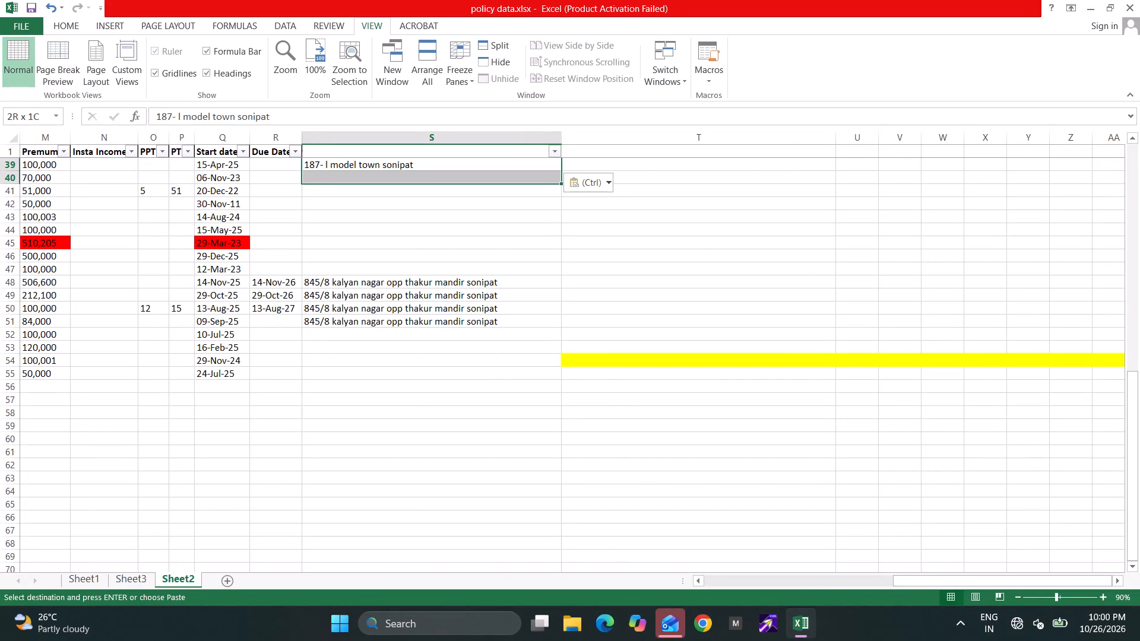
pyautogui.hotkey('shift', 'Down')
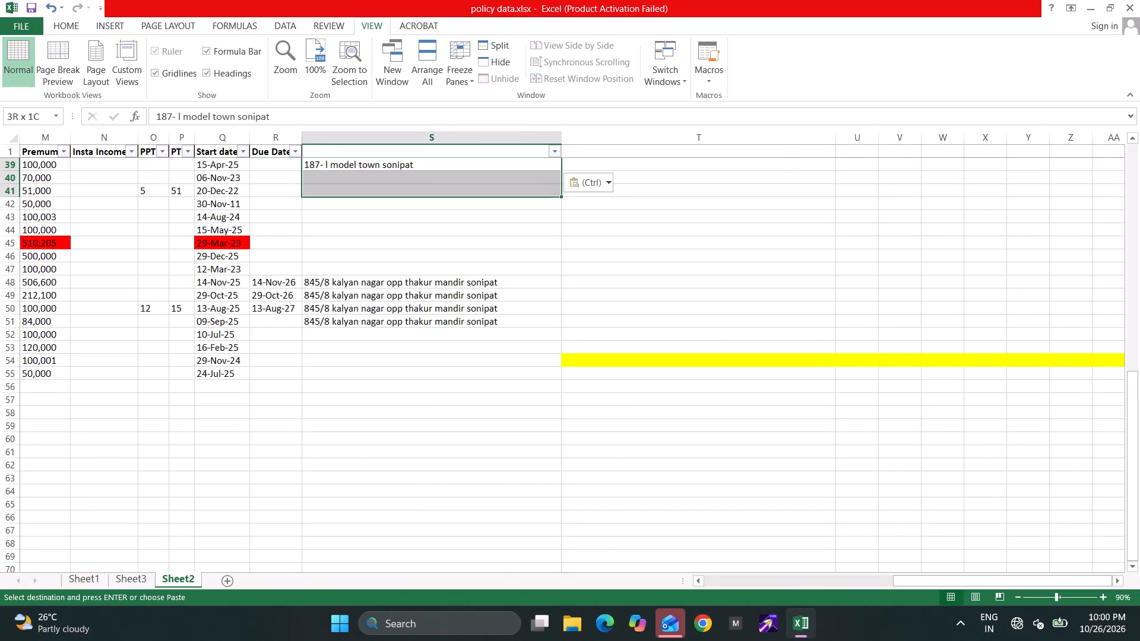
pyautogui.hotkey('shift', 'Down')
pyautogui.press('Return')
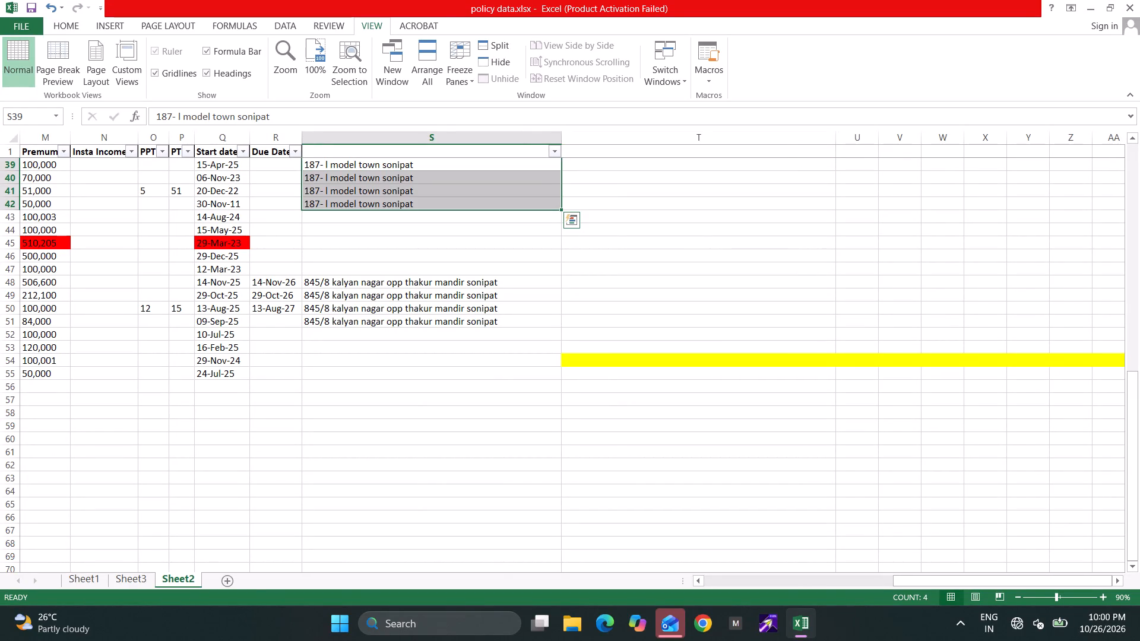
# Look back across row 42 to the Customer Name column and examine the names down to row 45.
pyautogui.press('Left')
pyautogui.press('Down')
pyautogui.press('Down')
pyautogui.press('Down')
pyautogui.press('Left')
pyautogui.press('Left')
pyautogui.press('Left')
pyautogui.press('Left')
pyautogui.press('Left')
pyautogui.press('Left')
pyautogui.press('Left')
pyautogui.press('Left')
pyautogui.press('Left')
pyautogui.press('Left')
pyautogui.press('Left')
pyautogui.press('Left')
pyautogui.press('Left')
pyautogui.press('Left')
pyautogui.press('Left')
pyautogui.press('Left')
pyautogui.press('Left')
pyautogui.press('Left')
pyautogui.press('Left')
pyautogui.press('Left')
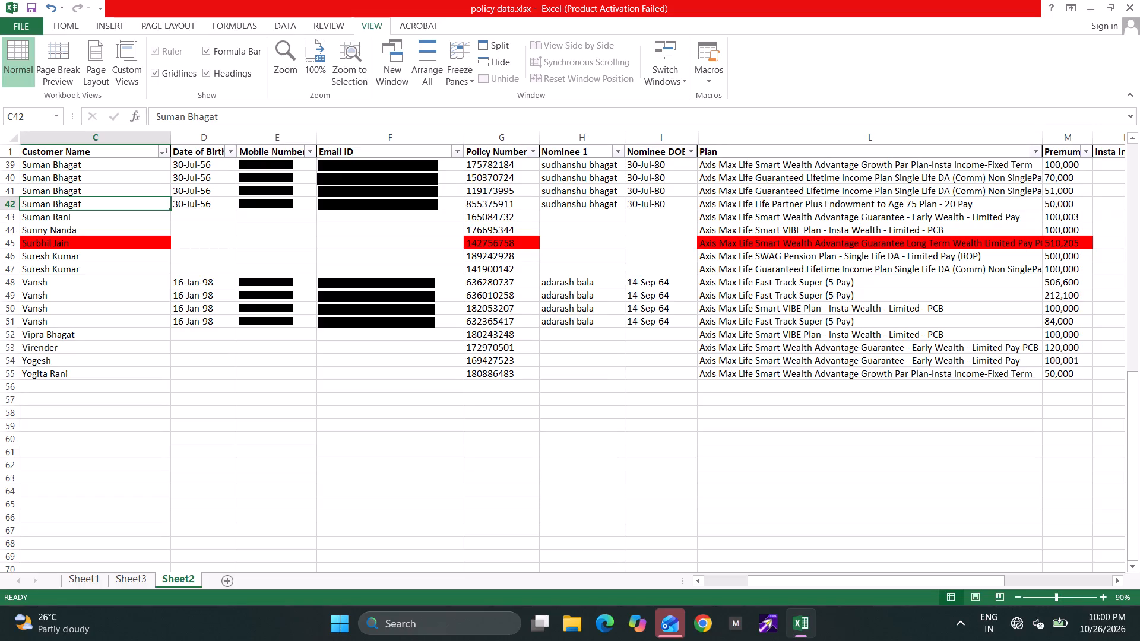
pyautogui.press('Down')
pyautogui.press('Down')
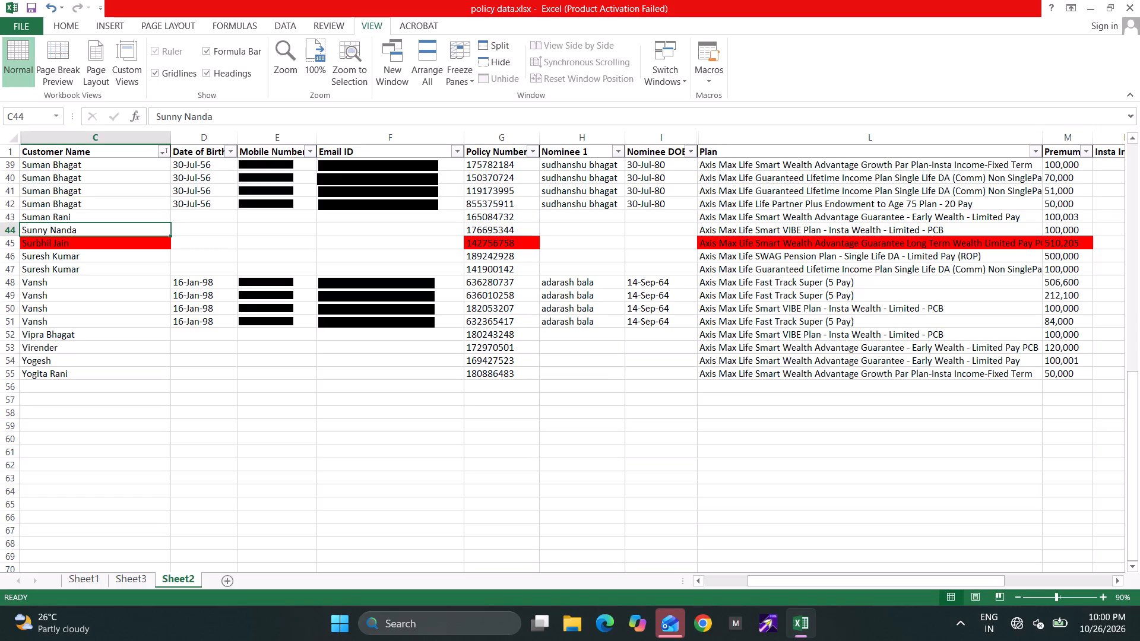
pyautogui.press('Down')
# Save the policy data workbook.
pyautogui.hotkey('ctrl', 's')
pyautogui.hotkey('ctrl', 's')
pyautogui.hotkey('ctrl', 's')
pyautogui.hotkey('ctrl', 's')
pyautogui.hotkey('ctrl', 's')
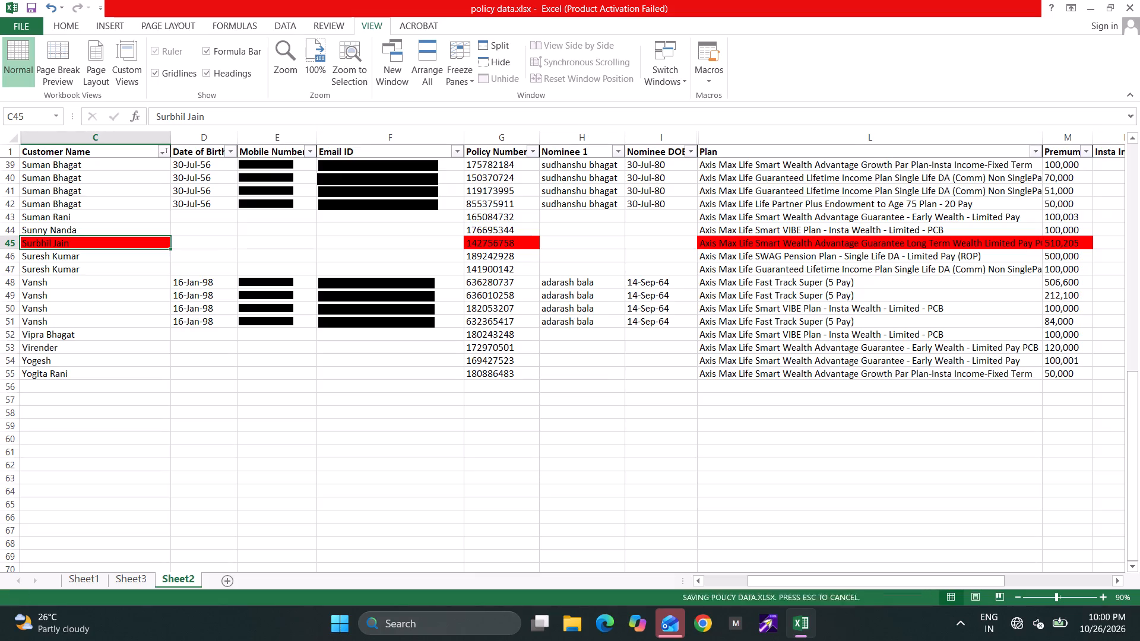
pyautogui.hotkey('ctrl', 's')
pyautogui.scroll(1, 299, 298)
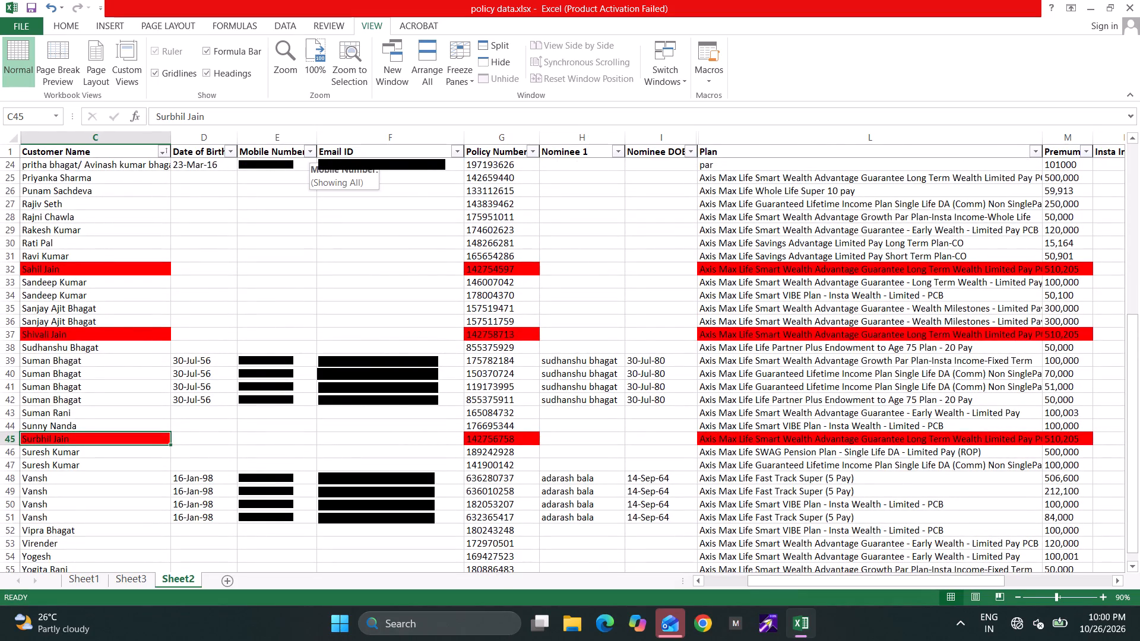
# Filter the Mobile Number column by the search term "blank" to show only the customers without a mobile number.
pyautogui.click(309, 152)
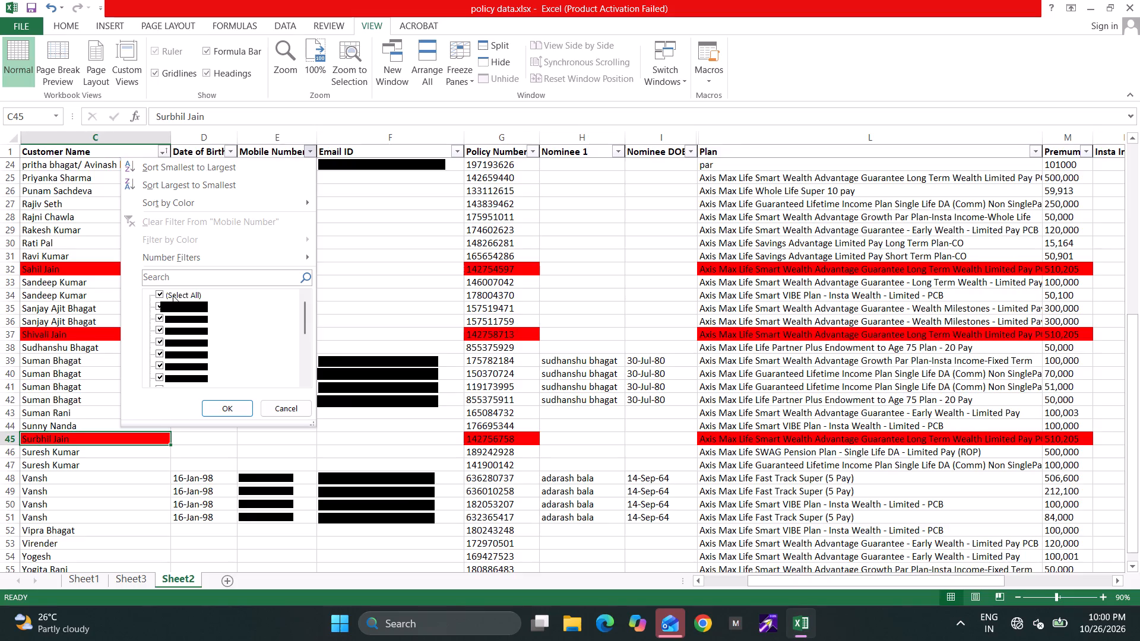
pyautogui.click(173, 296)
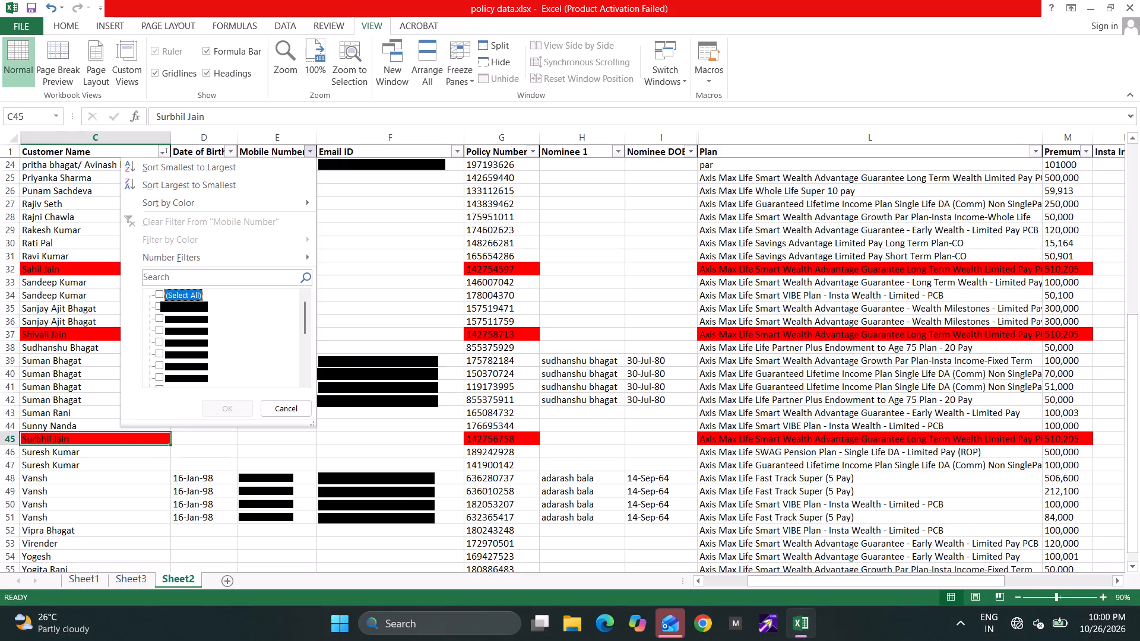
pyautogui.click(180, 274)
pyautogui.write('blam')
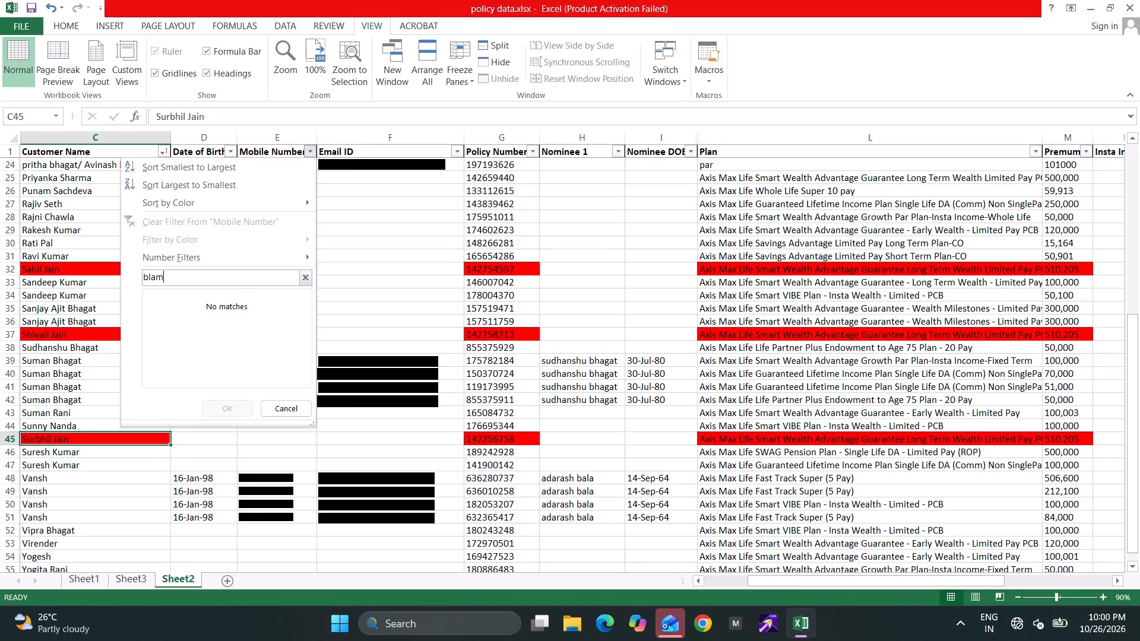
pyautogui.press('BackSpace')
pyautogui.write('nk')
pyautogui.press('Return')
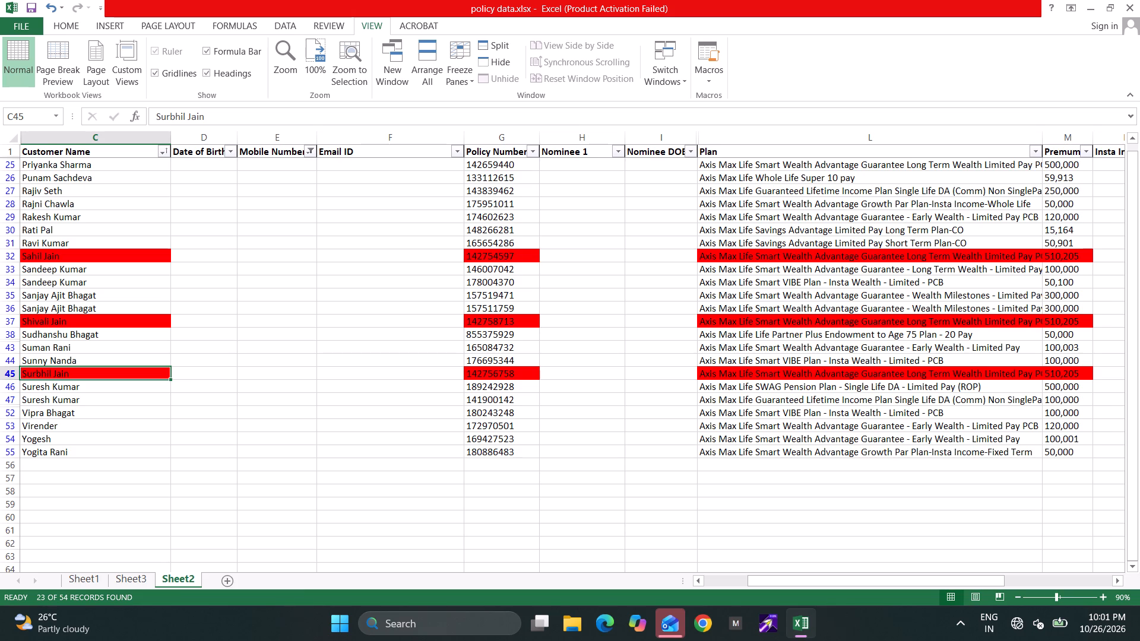
# Save the policy data workbook and select the Date of Birth cell in row 36.
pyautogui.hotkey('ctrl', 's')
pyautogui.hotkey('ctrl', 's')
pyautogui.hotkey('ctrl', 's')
pyautogui.click(235, 307)
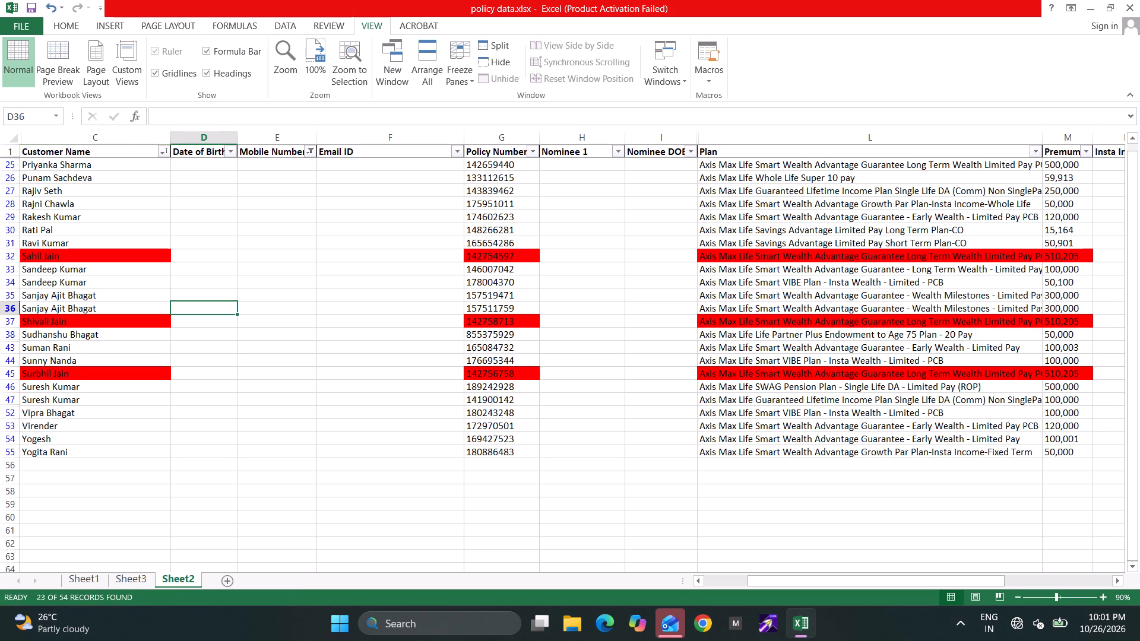
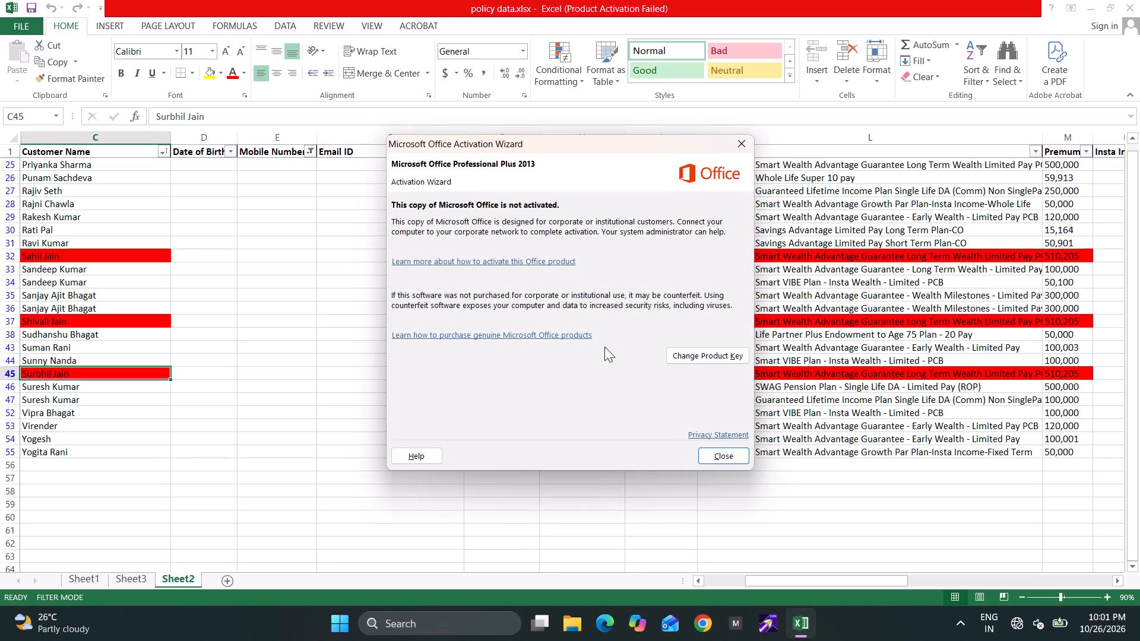
# Dismiss the Microsoft Office Activation Wizard to return to the policy data sheet.
pyautogui.click(723, 450)
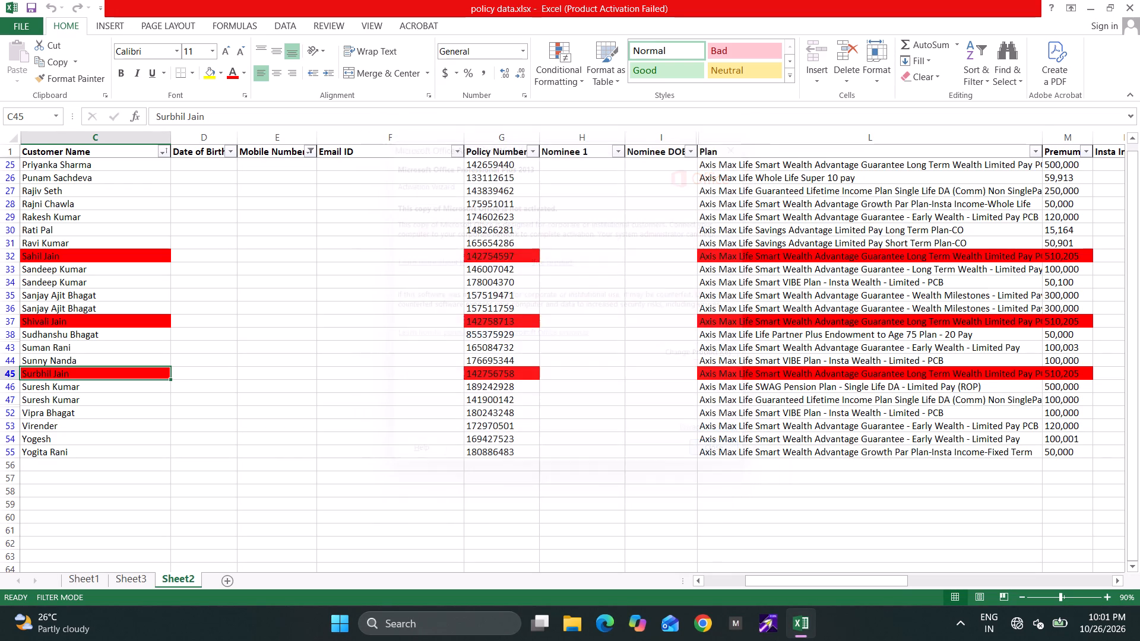
# Select the filtered Customer Name cells from row 25 down to row 55 to check how many entries are listed.
pyautogui.press('Left')
pyautogui.press('Left')
pyautogui.press('Left')
pyautogui.press('Left')
pyautogui.press('Left')
pyautogui.press('Up')
pyautogui.press('Up')
pyautogui.press('Up')
pyautogui.press('Up')
pyautogui.press('Up')
pyautogui.press('Up')
pyautogui.press('Up')
pyautogui.press('Up')
pyautogui.press('Up')
pyautogui.press('Up')
pyautogui.press('Up')
pyautogui.press('Up')
pyautogui.press('Up')
pyautogui.press('Up')
pyautogui.press('Up')
pyautogui.press('Up')
pyautogui.press('Up')
pyautogui.press('Up')
pyautogui.press('Up')
pyautogui.press('Up')
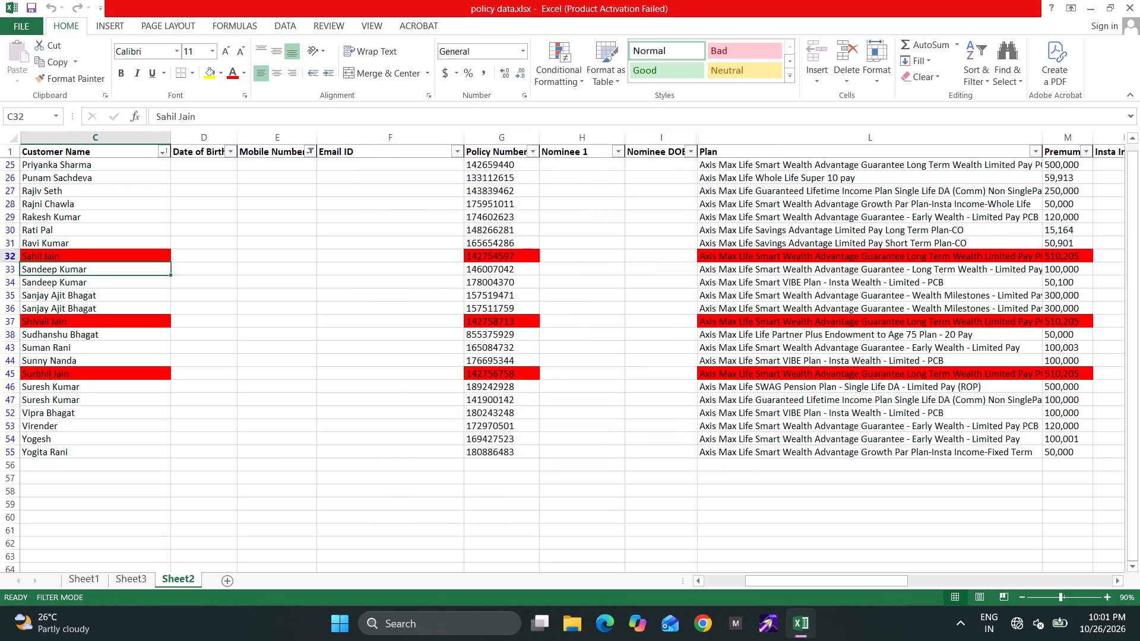
pyautogui.press('Up')
pyautogui.press('Up')
pyautogui.press('Up')
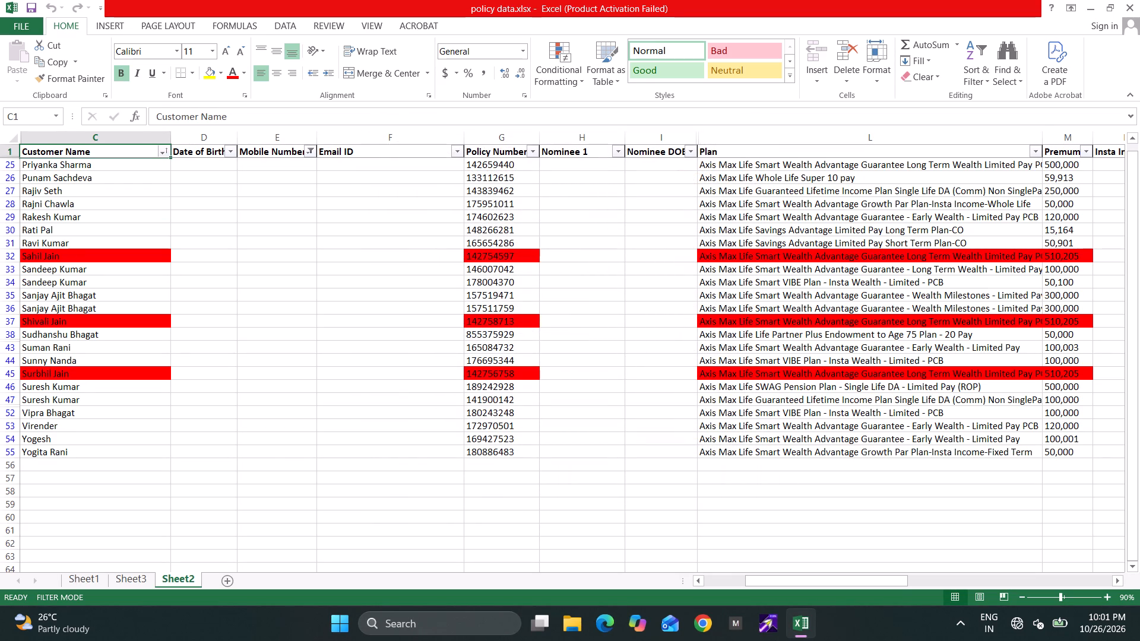
pyautogui.press('Down')
pyautogui.hotkey('shift', 'Down')
pyautogui.hotkey('shift', 'Down')
pyautogui.hotkey('shift', 'Down')
pyautogui.hotkey('shift', 'Down')
pyautogui.hotkey('shift', 'Down')
pyautogui.hotkey('shift', 'Down')
pyautogui.hotkey('shift', 'Down')
pyautogui.hotkey('shift', 'Down')
pyautogui.hotkey('shift', 'Down')
pyautogui.hotkey('shift', 'Down')
pyautogui.hotkey('shift', 'Down')
pyautogui.hotkey('shift', 'Down')
pyautogui.hotkey('shift', 'Down')
pyautogui.hotkey('shift', 'Down')
pyautogui.hotkey('shift', 'Down')
pyautogui.hotkey('shift', 'Down')
pyautogui.hotkey('shift', 'Down')
pyautogui.hotkey('shift', 'Down')
pyautogui.hotkey('shift', 'Down')
pyautogui.hotkey('shift', 'Down')
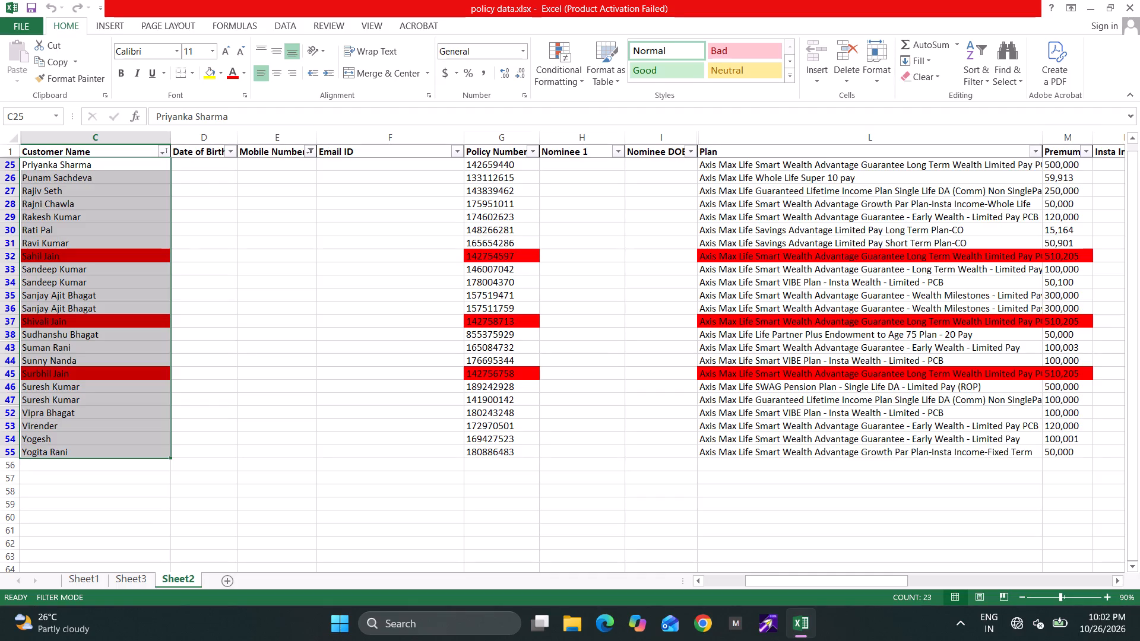
# Remove the filter from the Sheet2 table so that all policy rows are shown.
pyautogui.hotkey('ctrl', 'shift', 'l')
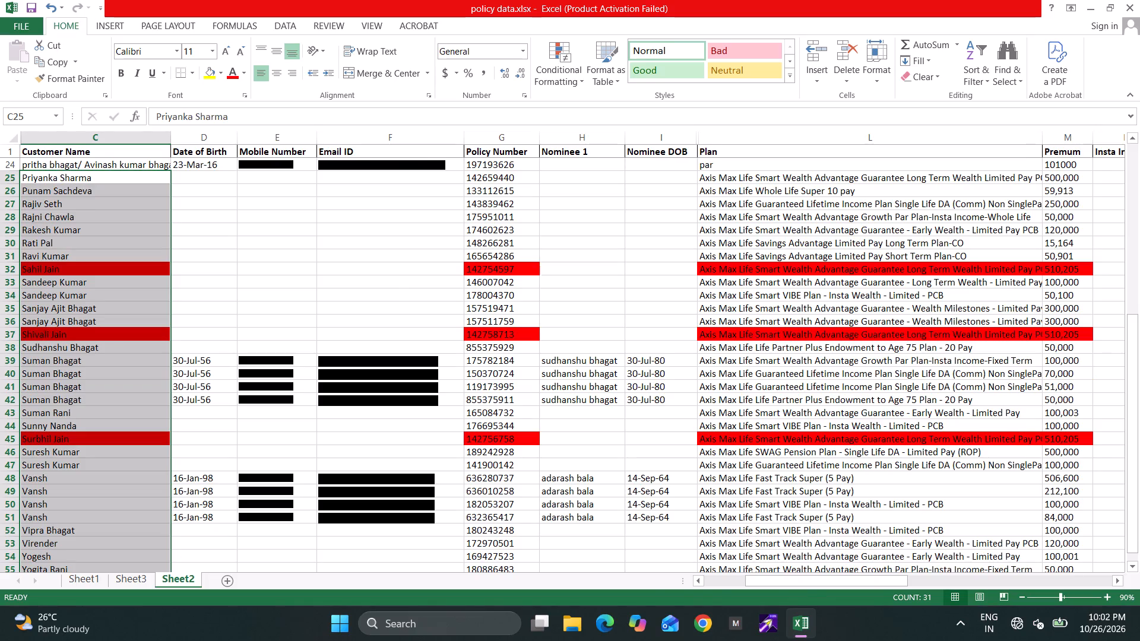
# Save the policy data workbook and close it.
pyautogui.hotkey('ctrl', 's')
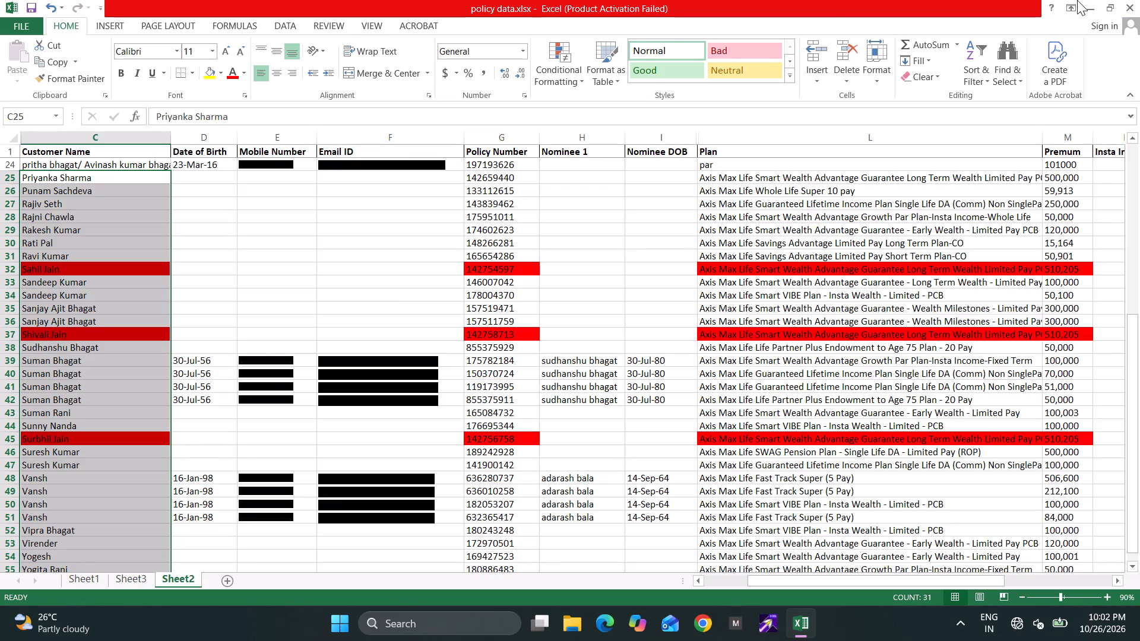
pyautogui.hotkey('ctrl', 's')
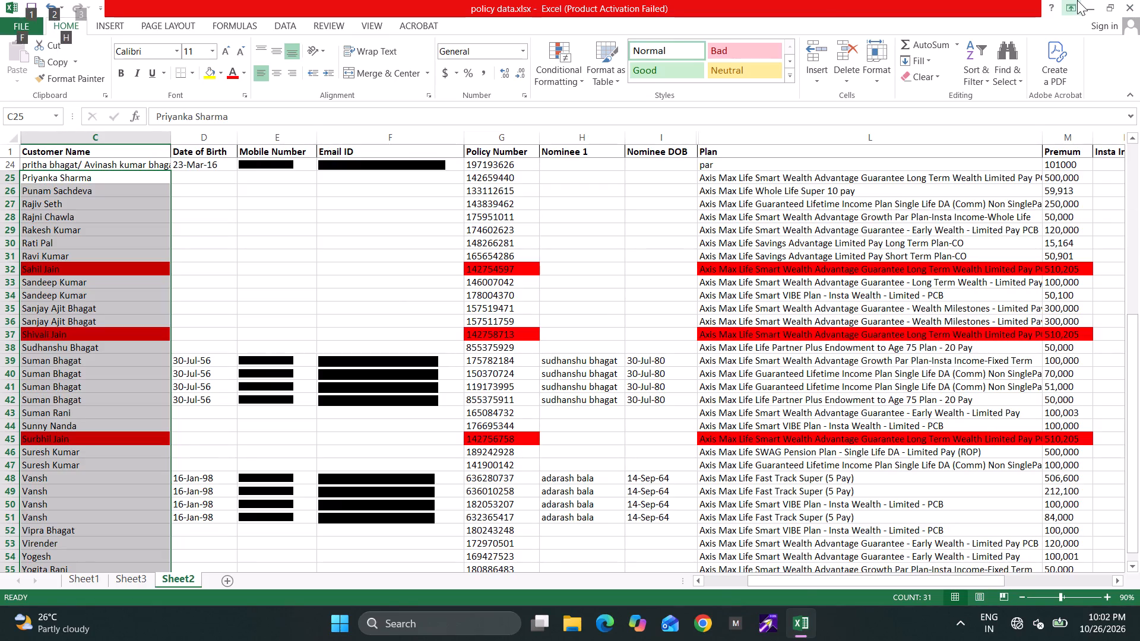
pyautogui.hotkey('alt', 'F4')
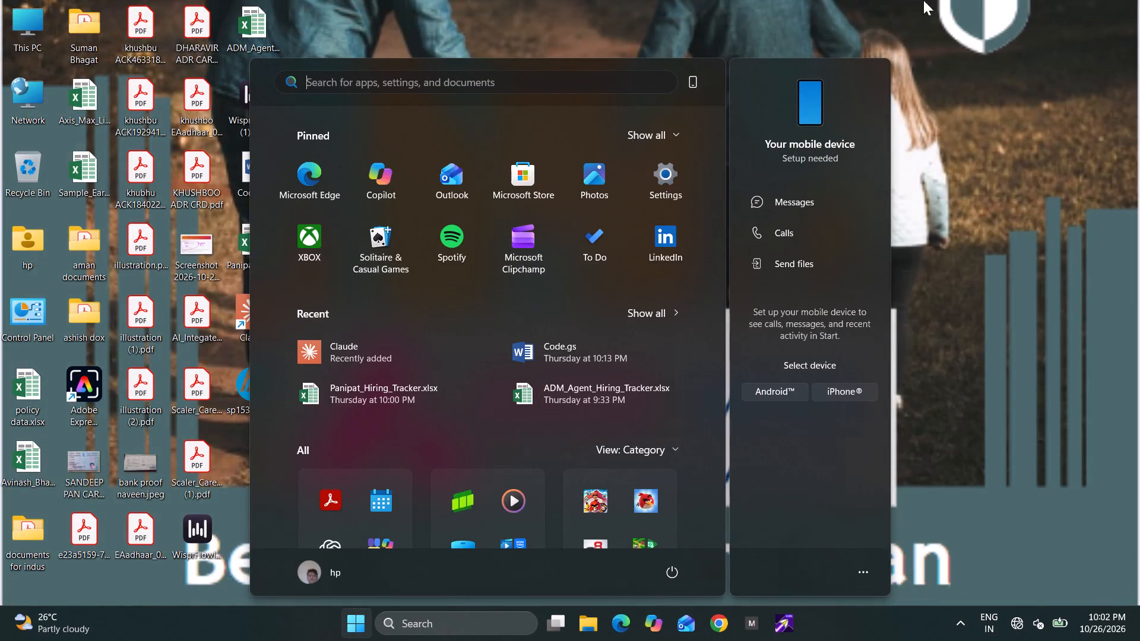
# Shut down the computer.
pyautogui.click(661, 577)
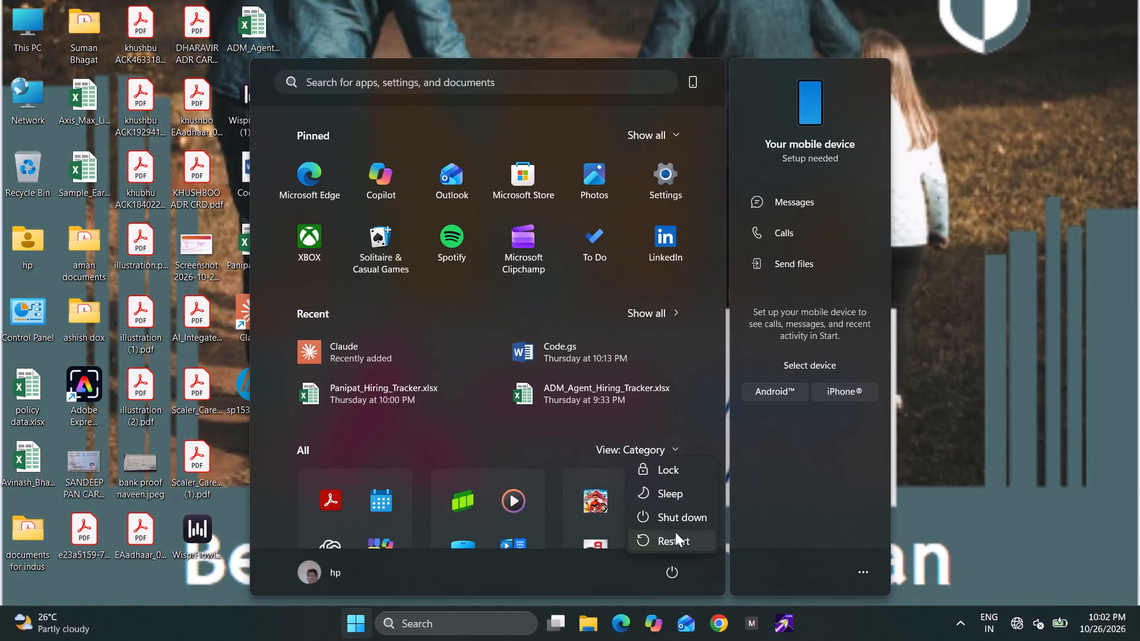
pyautogui.click(678, 524)
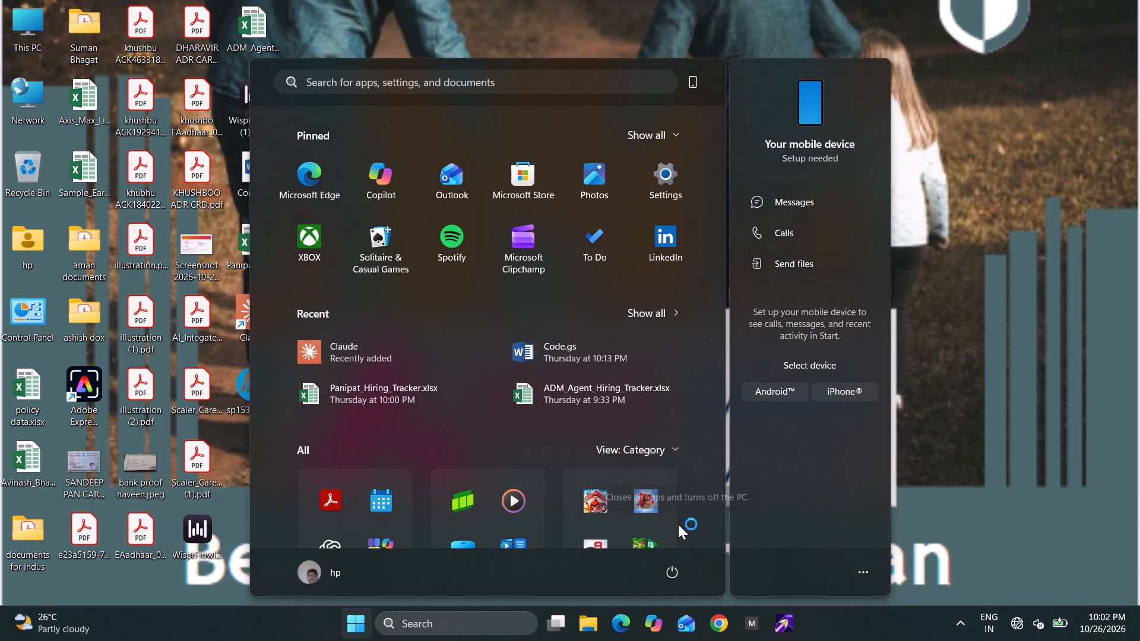